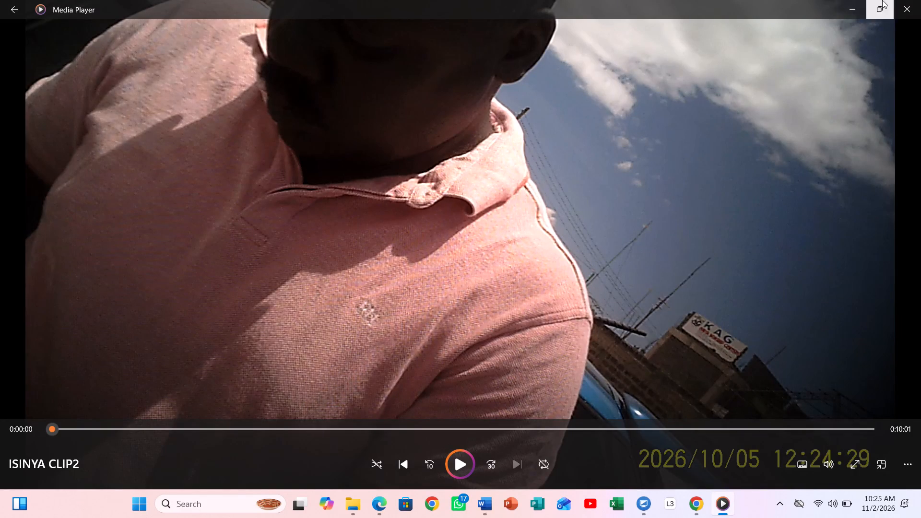
Play ISINYA CLIP1 from the Isiya folder, pause it at 0:08 and show its window at reduced size beside Word.
click(852, 13)
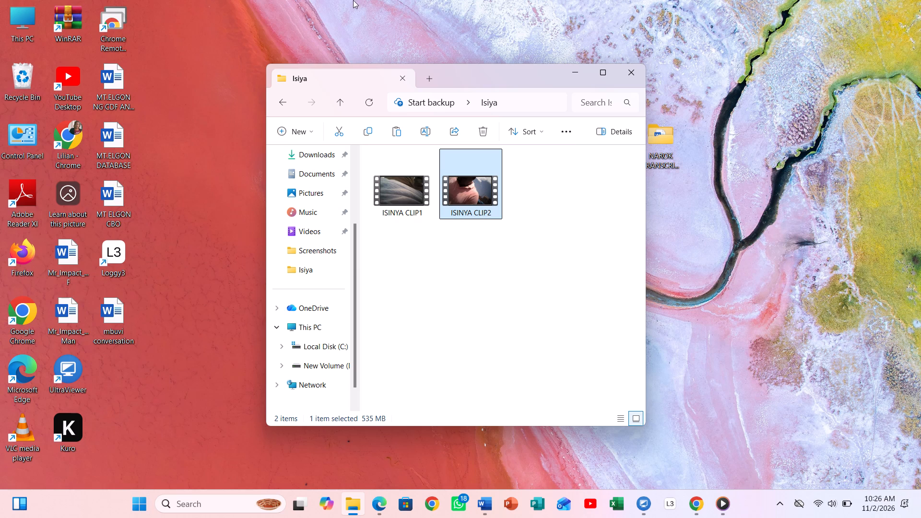
double_click(410, 180)
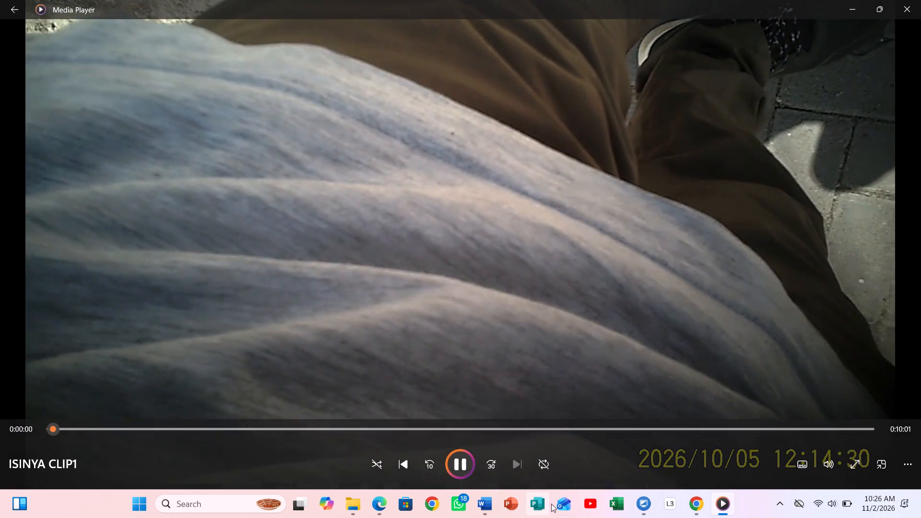
click(488, 503)
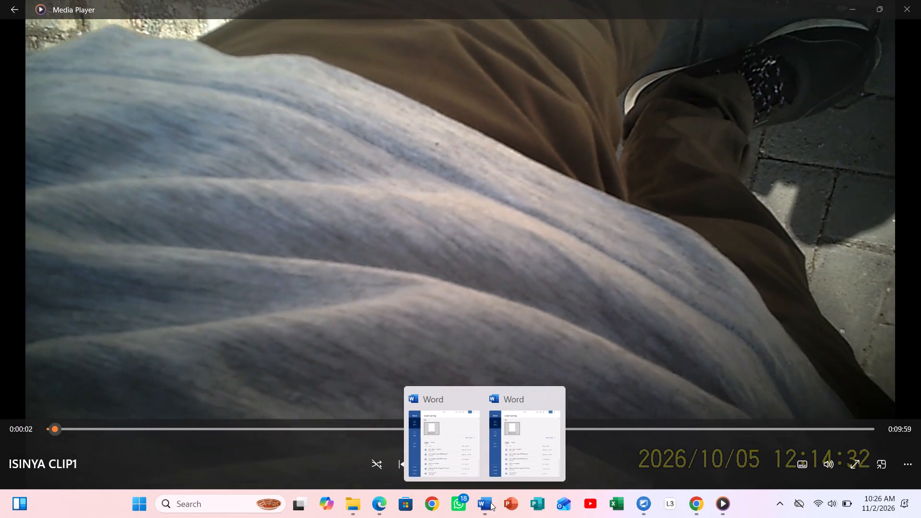
click(458, 447)
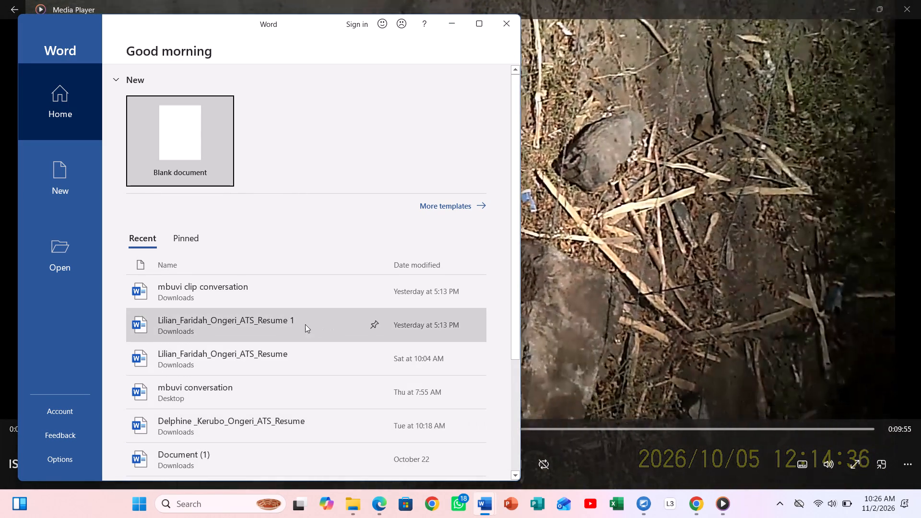
click(553, 167)
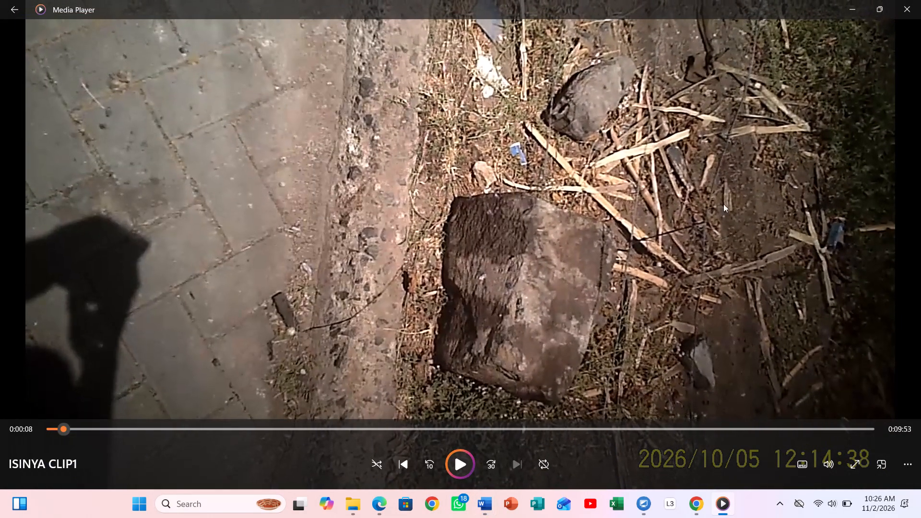
click(873, 6)
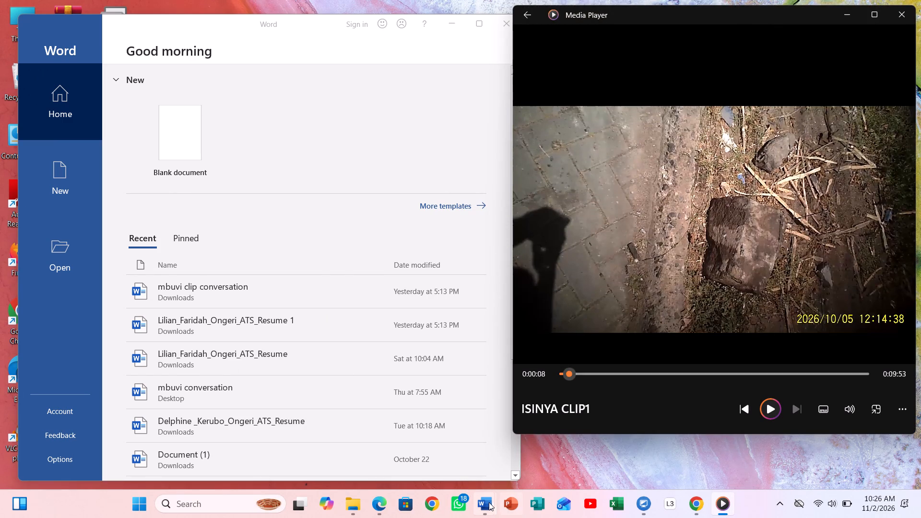
Create a blank document and enter the labels "SUSPECT1:" and "SUSPECT2:" on separate lines.
double_click(189, 147)
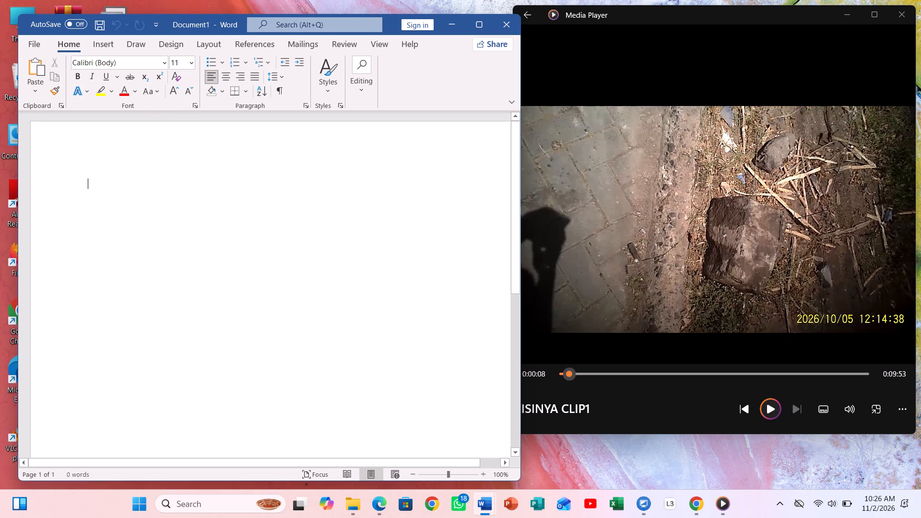
click(99, 183)
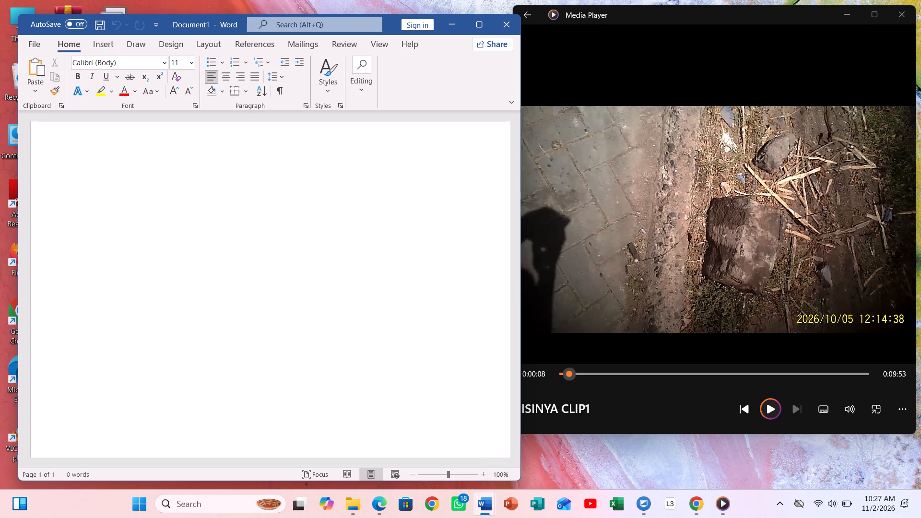
text(SUSPECT)
key(1)
key(Return)
text(SUSO)
key(BackSpace)
text(PES)
key(BackSpace)
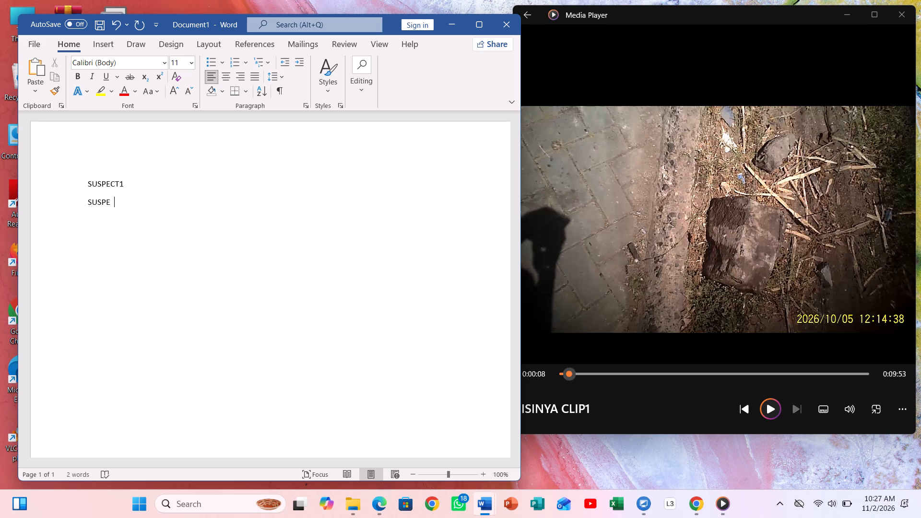
text(CT)
text(2:)
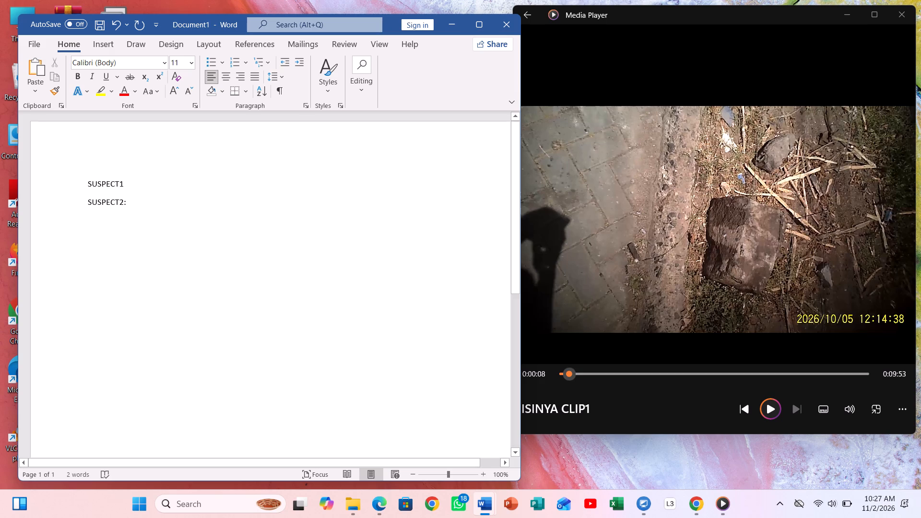
click(125, 187)
key(shift+colon)
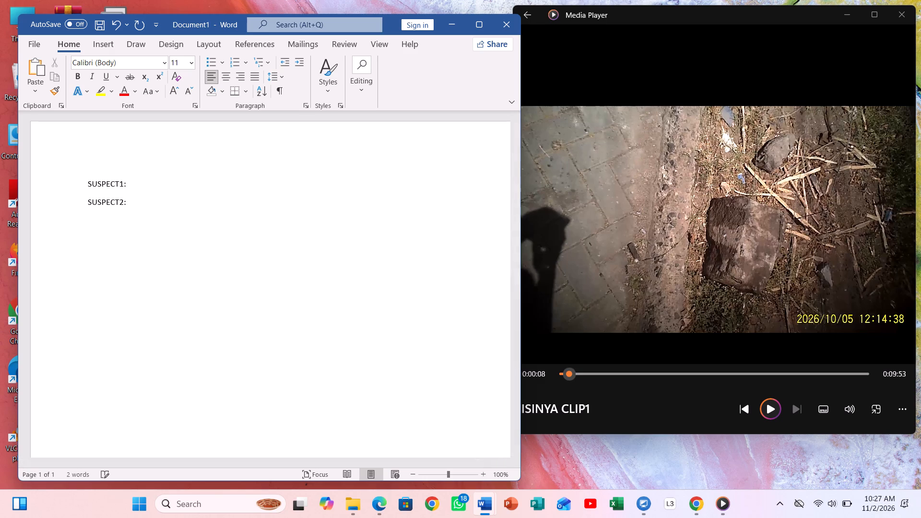
Add the label "COMPLAINANT:" on a new line below "SUSPECT2:".
click(136, 201)
key(Return)
text(COMPLAINANT)
key(shift+quotedbl)
key(BackSpace)
key(shift+colon)
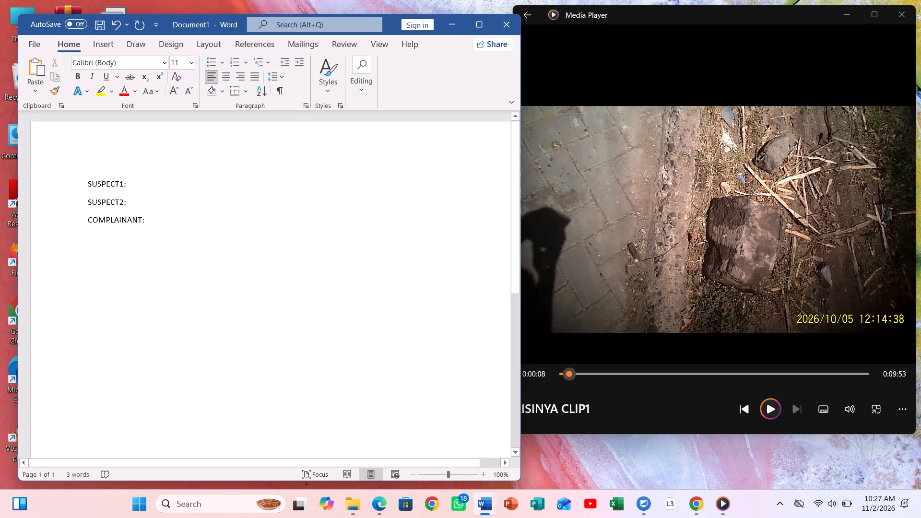
Set the font size of all three label lines to 14.
drag(81, 173, 156, 231)
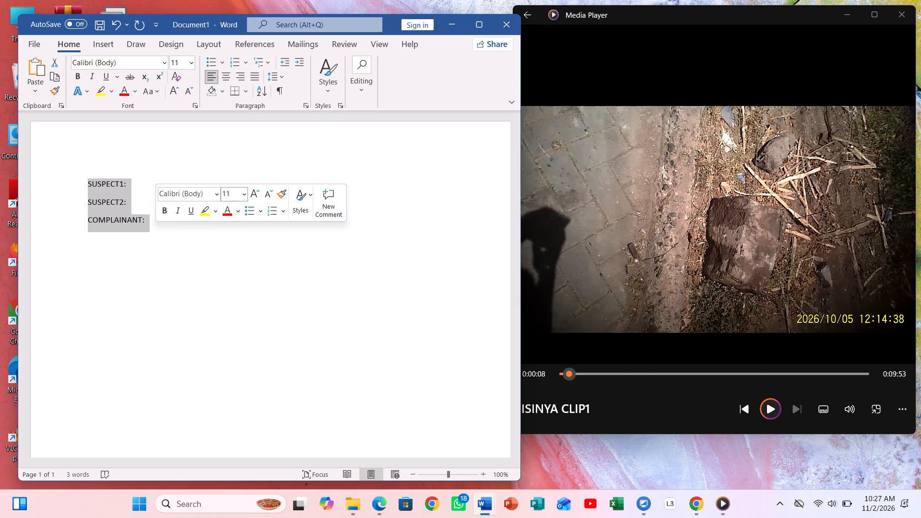
click(243, 195)
click(236, 283)
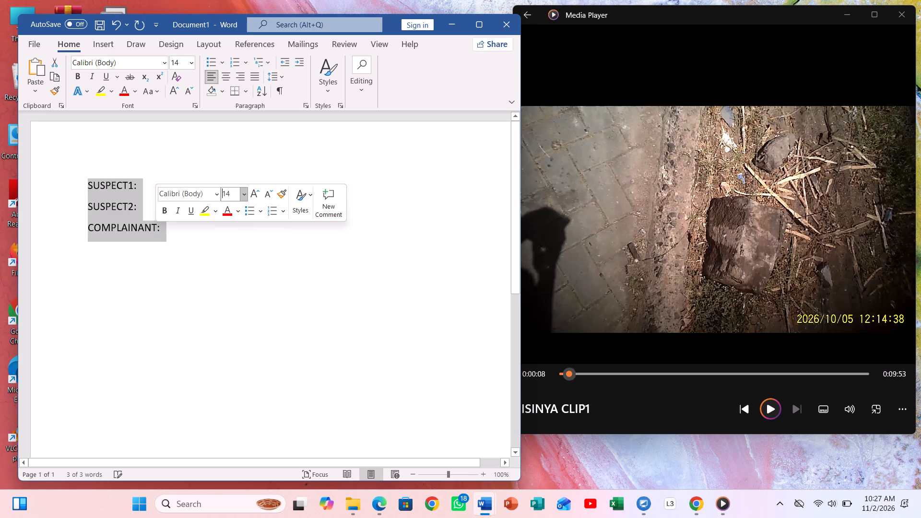
click(211, 276)
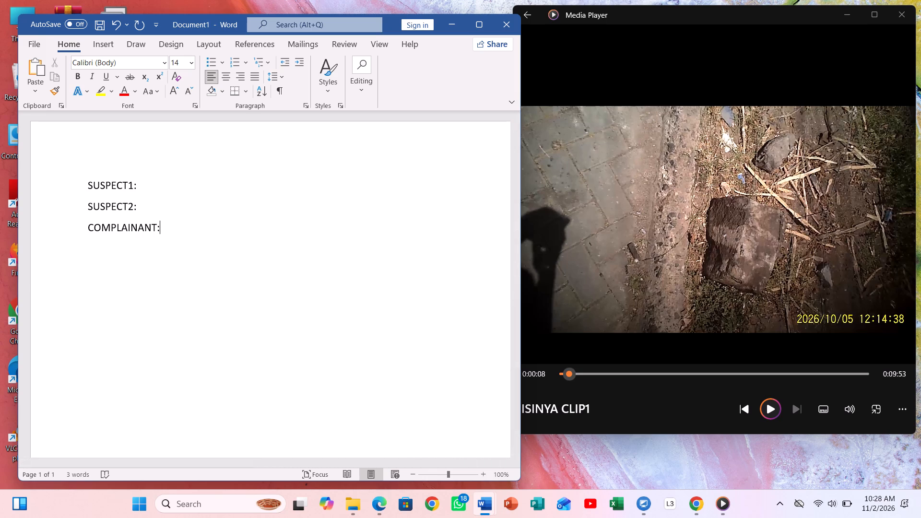
Enter TONYA after the "SUSPECT1:" label.
click(158, 181)
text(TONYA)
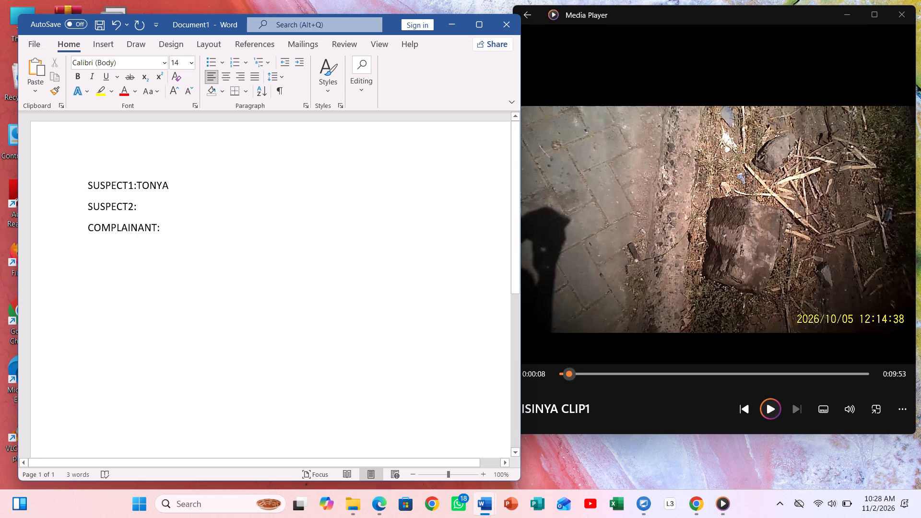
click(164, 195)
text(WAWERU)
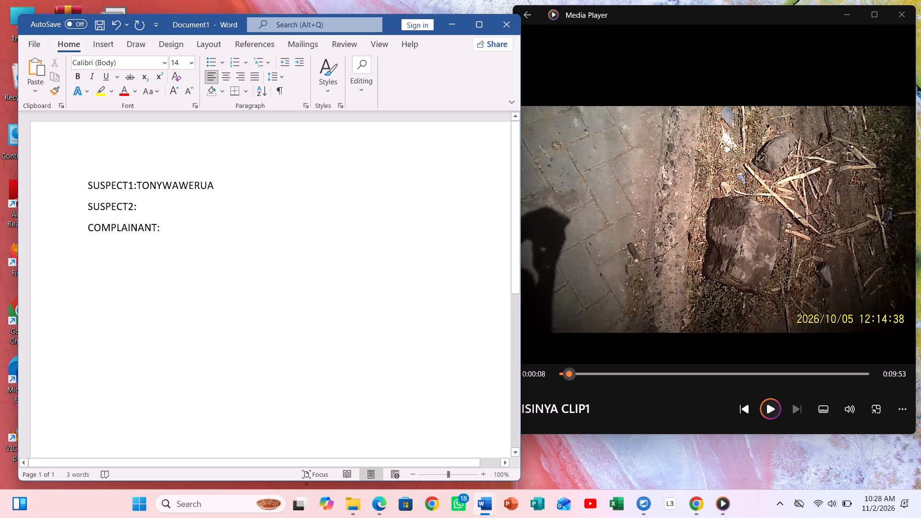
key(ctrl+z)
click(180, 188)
Enter WAWERU after the "SUSPECT2:" label and JUMA after the "COMPLAINANT:" label.
click(153, 201)
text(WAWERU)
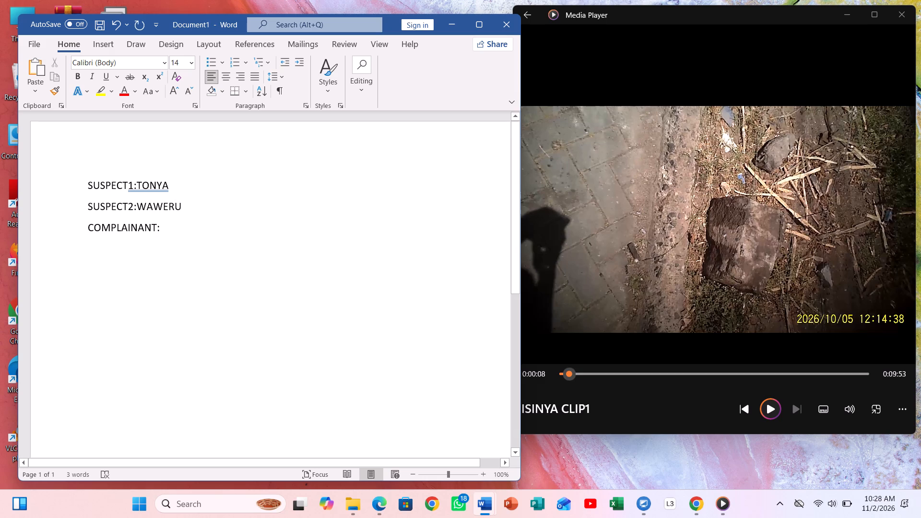
click(170, 229)
text(JUMA)
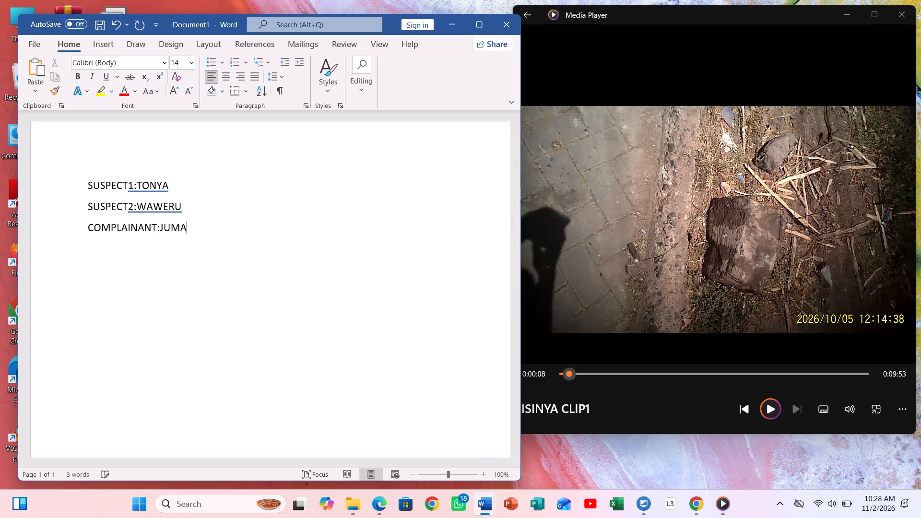
Insert tab spacing between the labels and names so the three names line up in one column.
click(137, 186)
key(Tab)
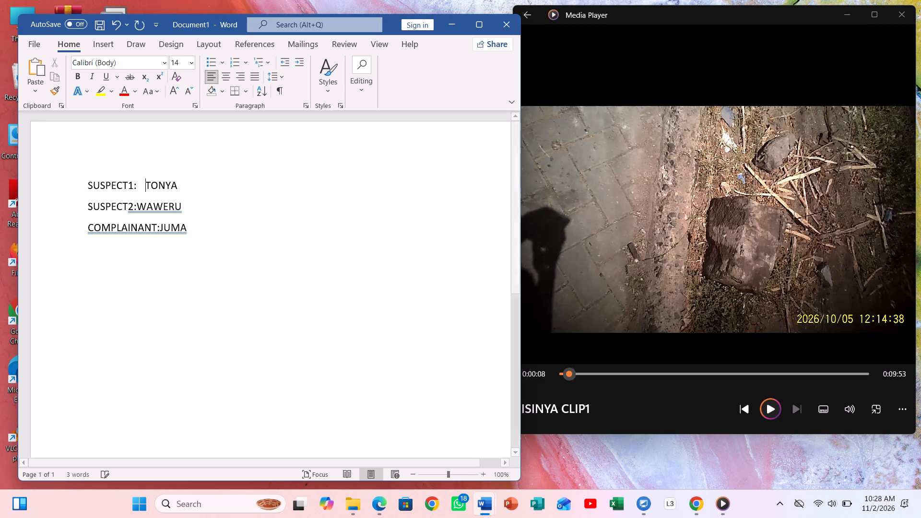
click(135, 202)
key(Tab)
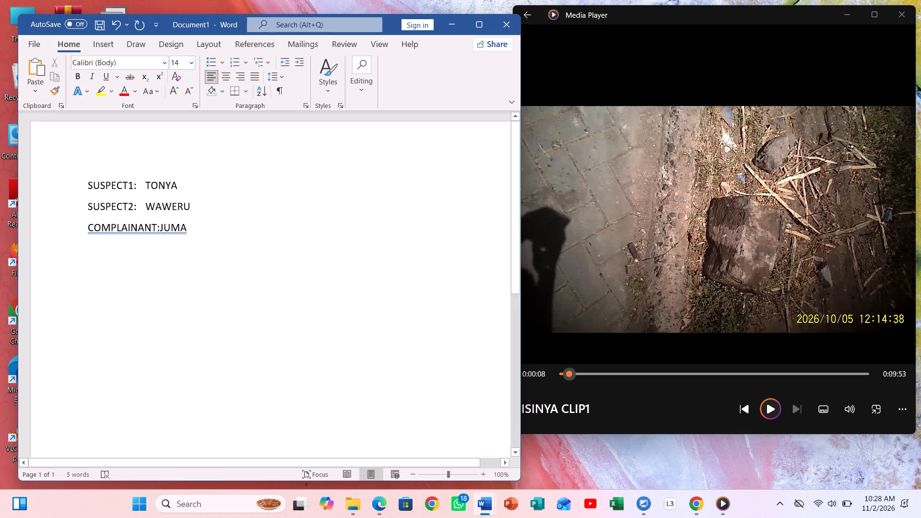
click(161, 225)
key(Tab)
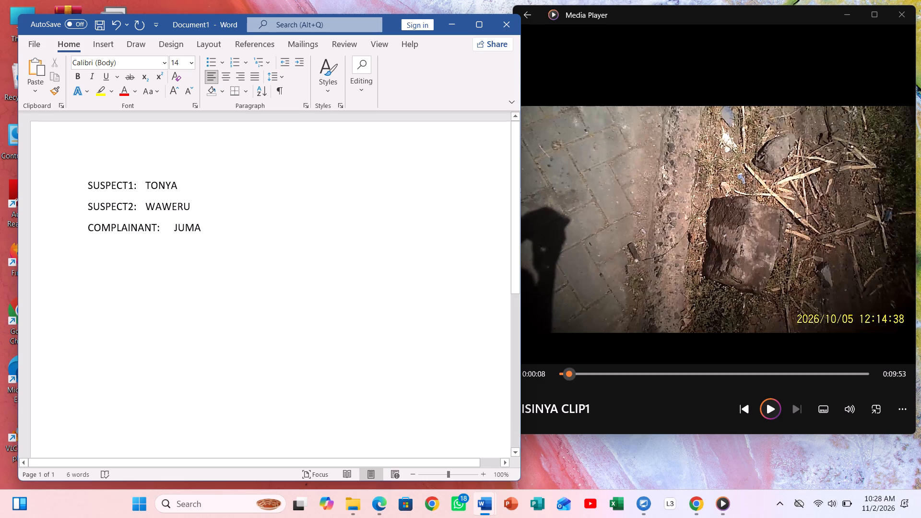
click(146, 210)
key(Tab)
click(146, 184)
key(Tab)
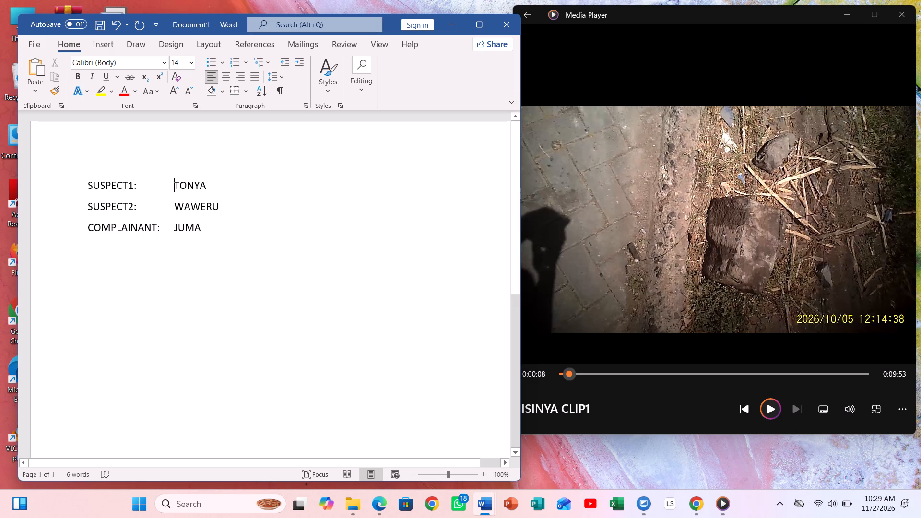
Make the "SUSPECT1:" label bold, keeping it in its place on the first line.
drag(80, 182, 141, 213)
click(233, 238)
drag(142, 195, 137, 193)
drag(137, 193, 82, 189)
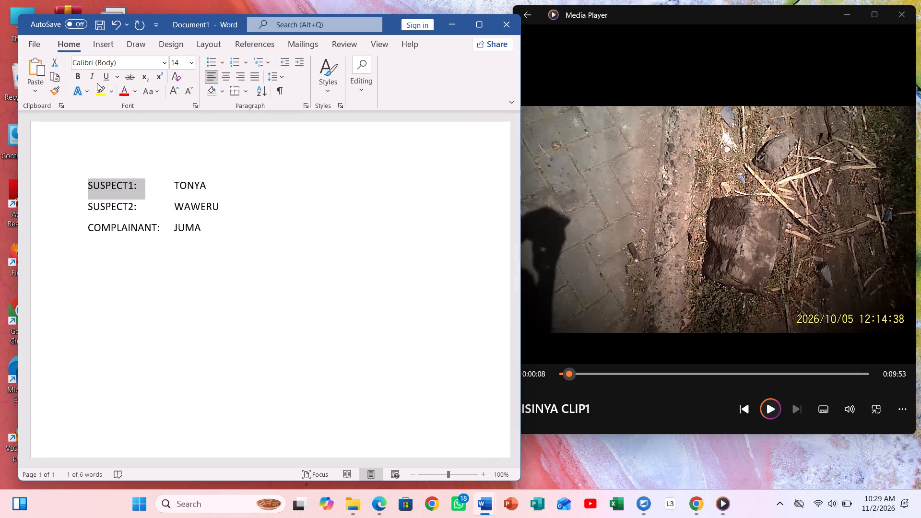
click(79, 77)
drag(143, 195, 140, 200)
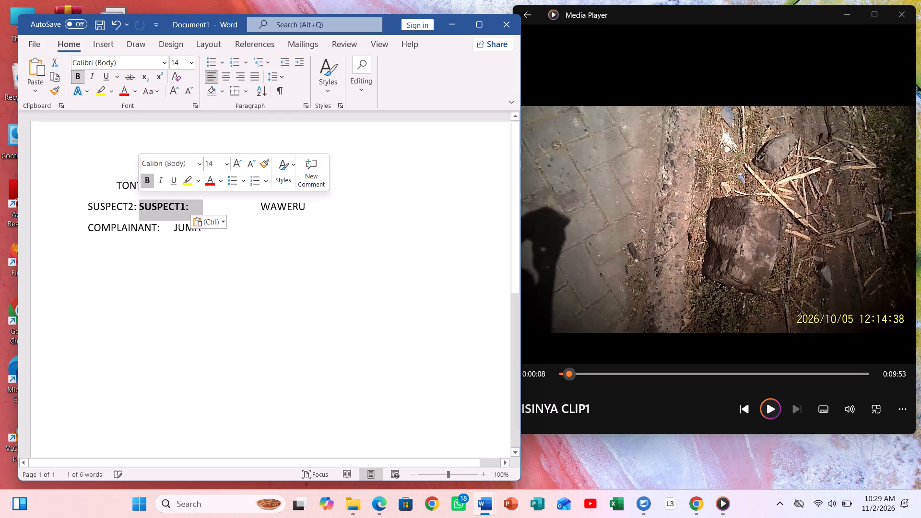
key(ctrl+z)
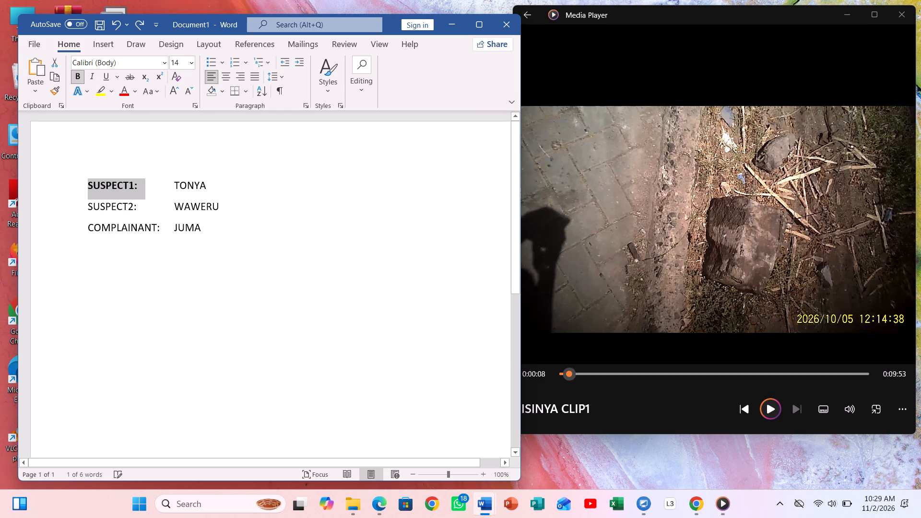
Make the "SUSPECT2:" and "COMPLAINANT:" labels bold.
click(143, 212)
drag(140, 212, 88, 211)
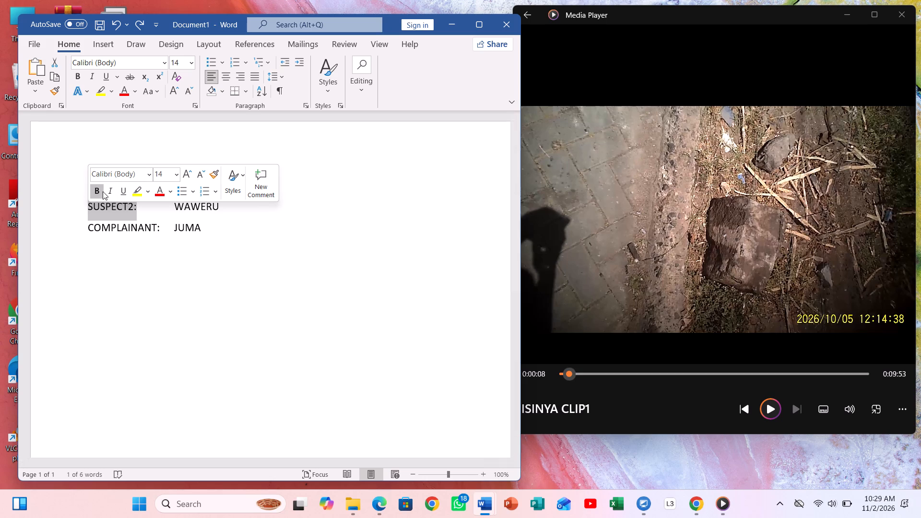
click(83, 79)
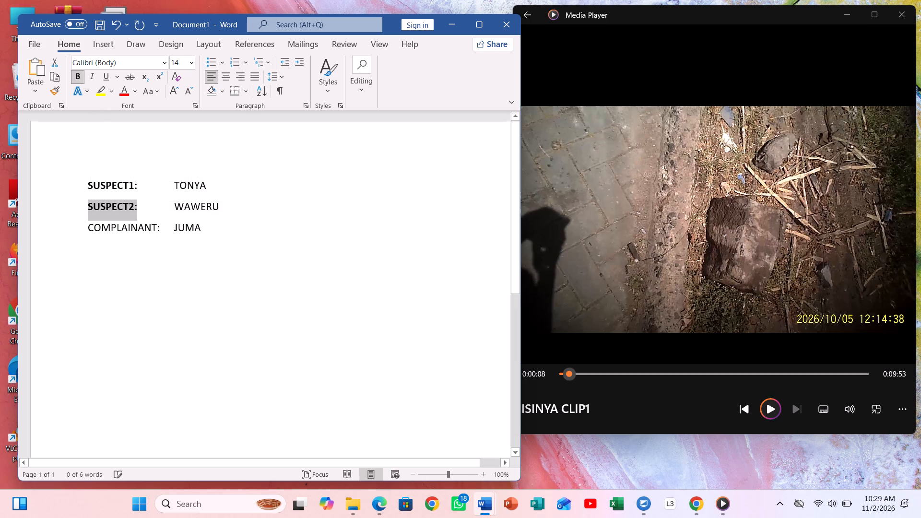
click(157, 225)
drag(158, 225, 68, 235)
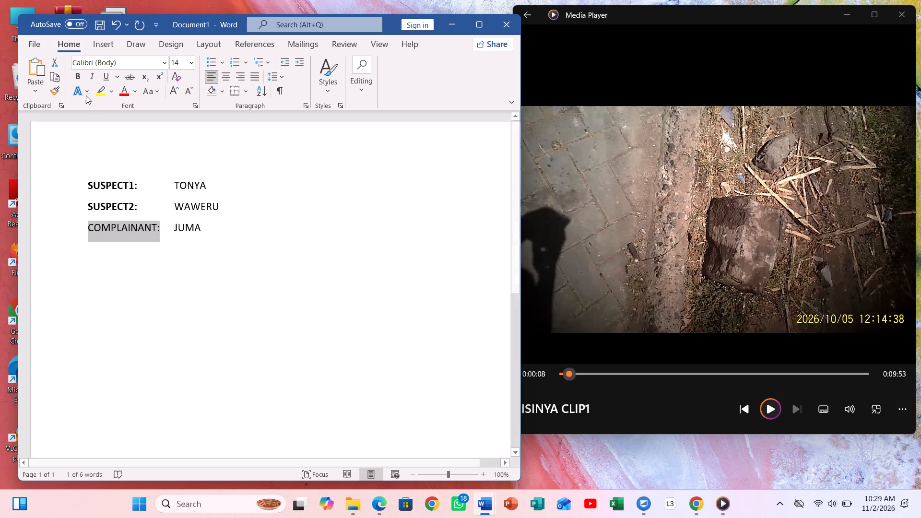
click(76, 82)
Insert a space before the number in the first two labels so they read "SUSPECT 1:" and "SUSPECT 2:".
click(150, 180)
click(129, 187)
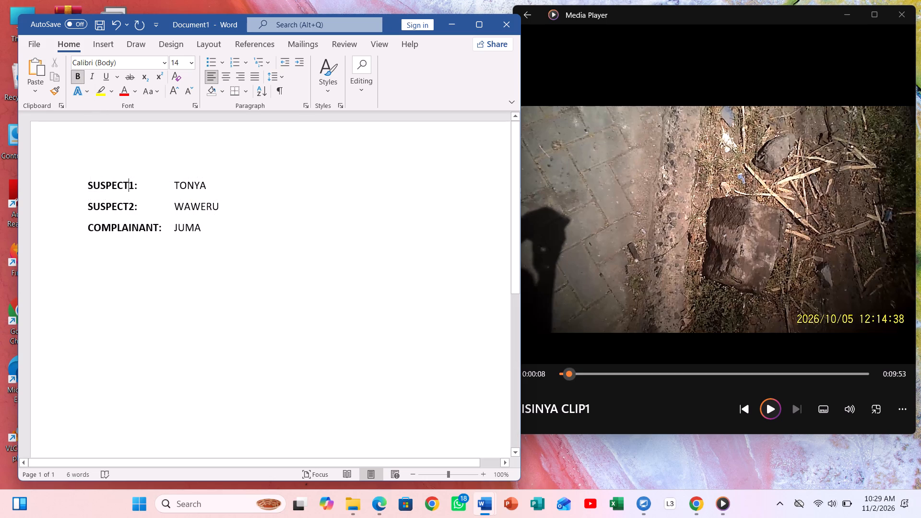
key(space)
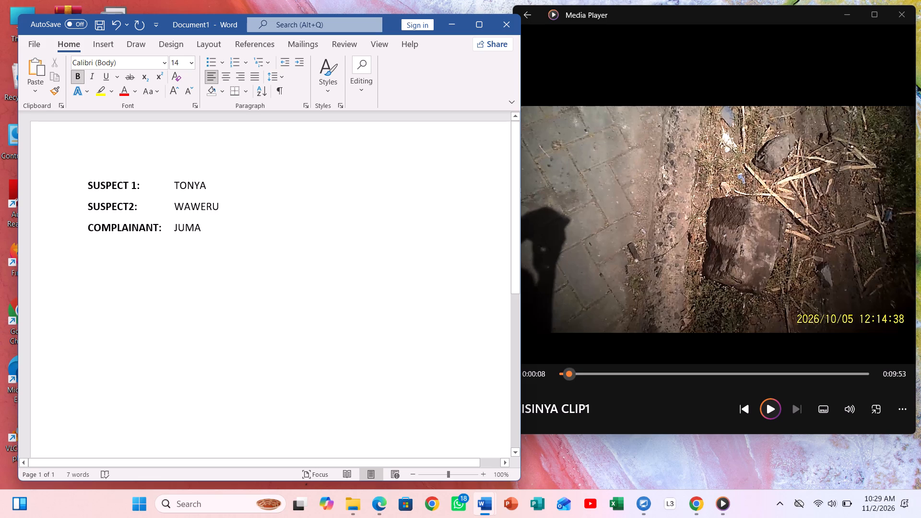
click(130, 207)
key(space)
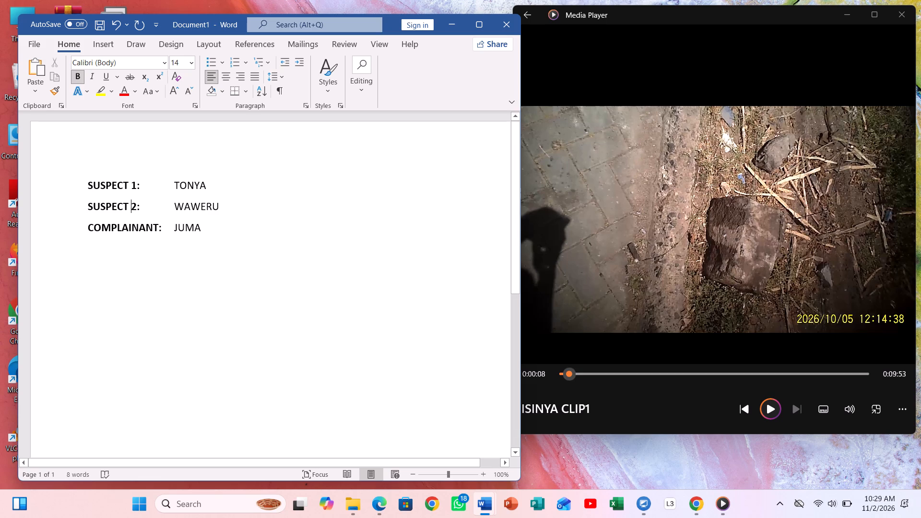
click(159, 230)
key(space)
key(BackSpace)
Start a new line below the "COMPLAINANT:" entry.
click(226, 239)
key(Return)
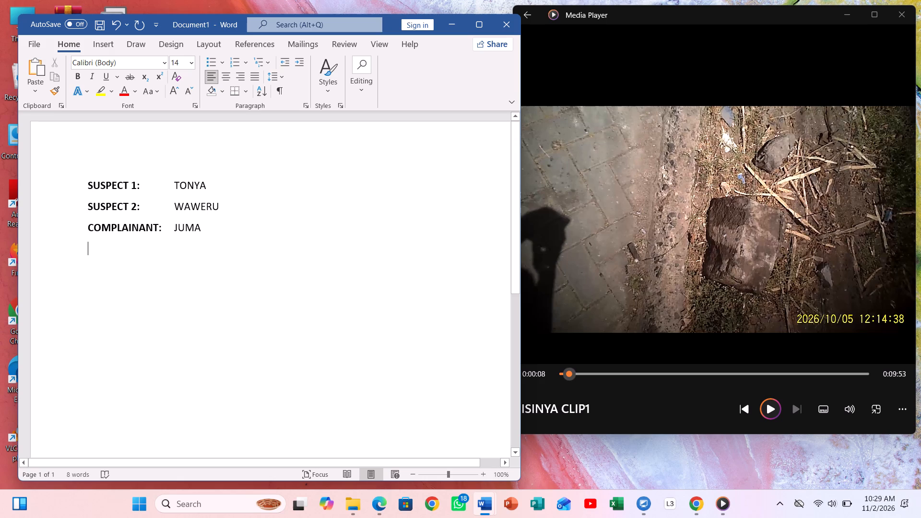
Switch to Media Player, resume ISINYA CLIP1 and skip ahead to about 6:01.
click(601, 285)
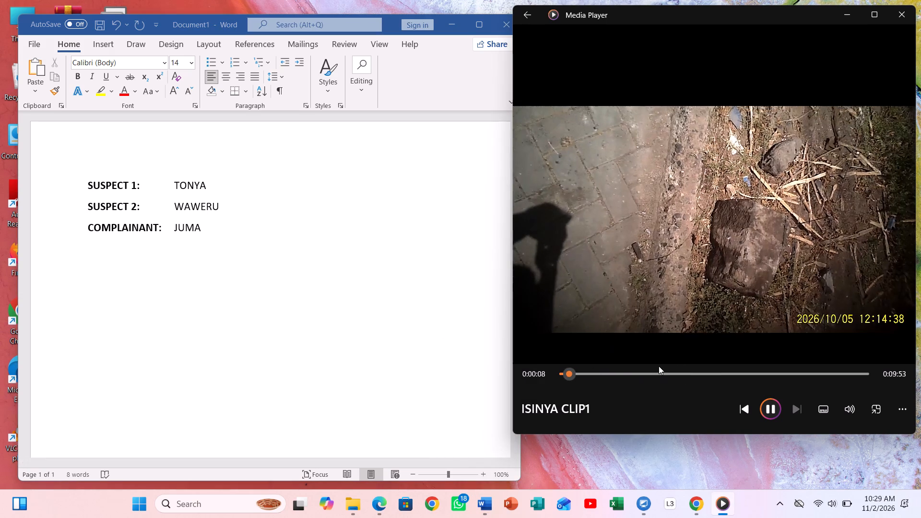
click(693, 372)
click(724, 374)
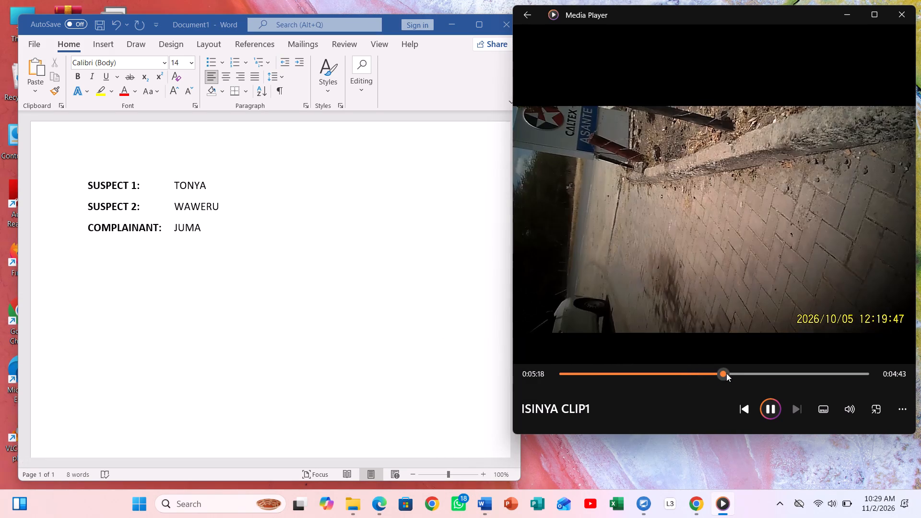
click(744, 372)
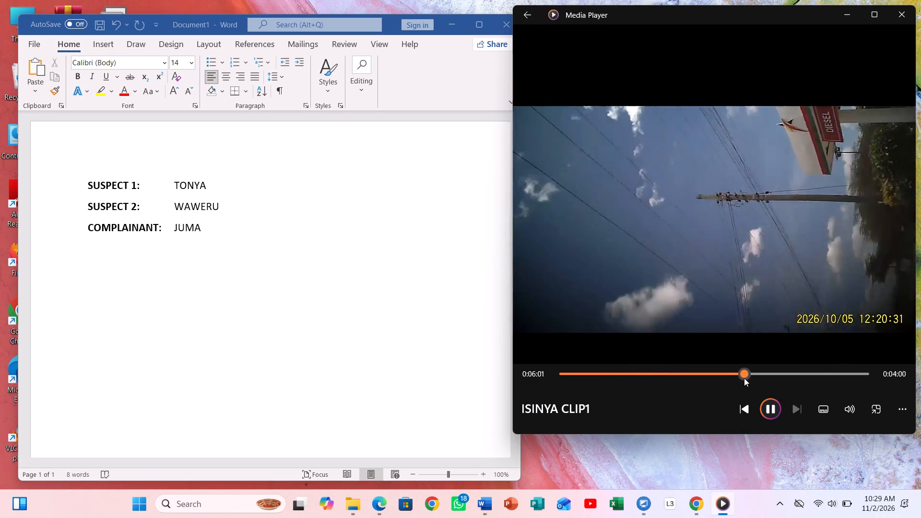
Back in Word, leave one blank line below the "COMPLAINANT:" entry and start a fresh line under it.
click(236, 243)
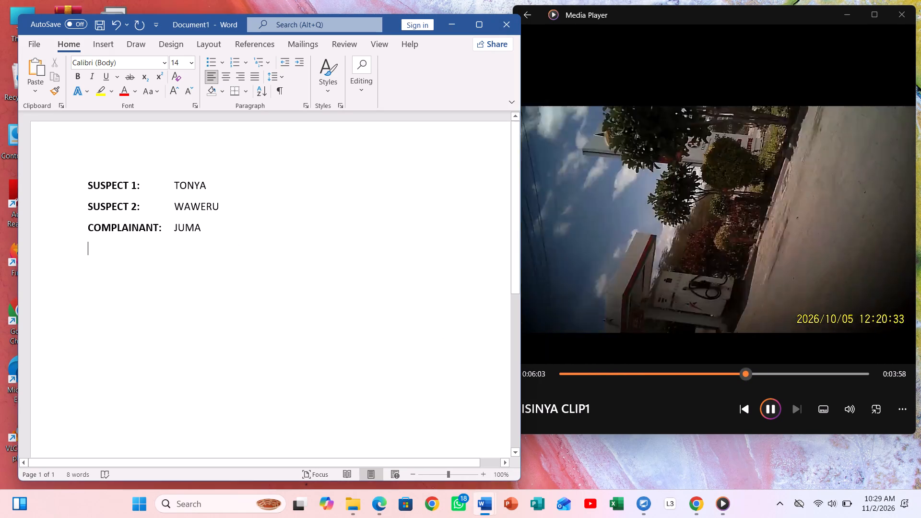
key(space)
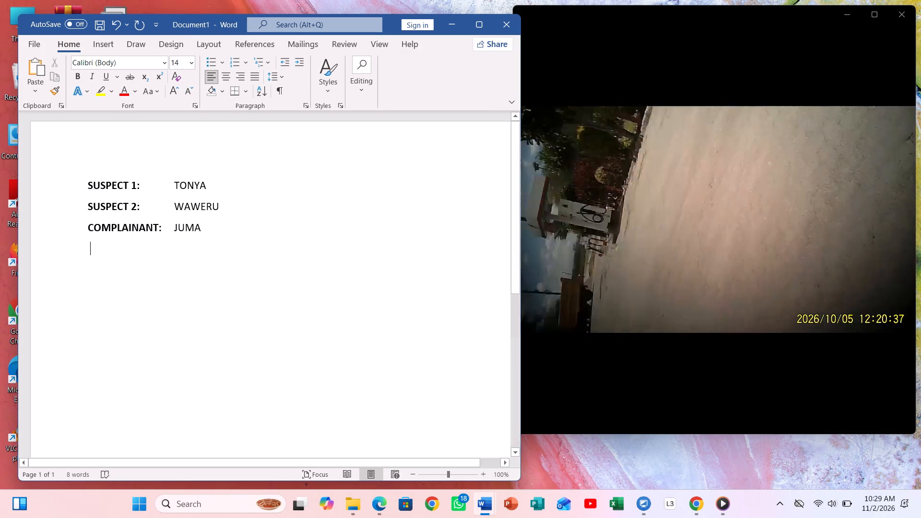
key(space)
key(BackSpace)
key(BackSpace)
key(BackSpace)
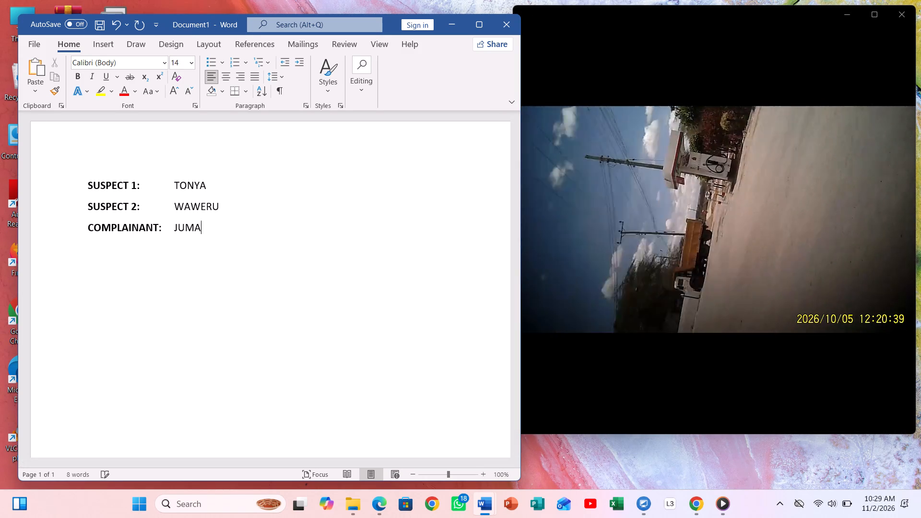
key(Return)
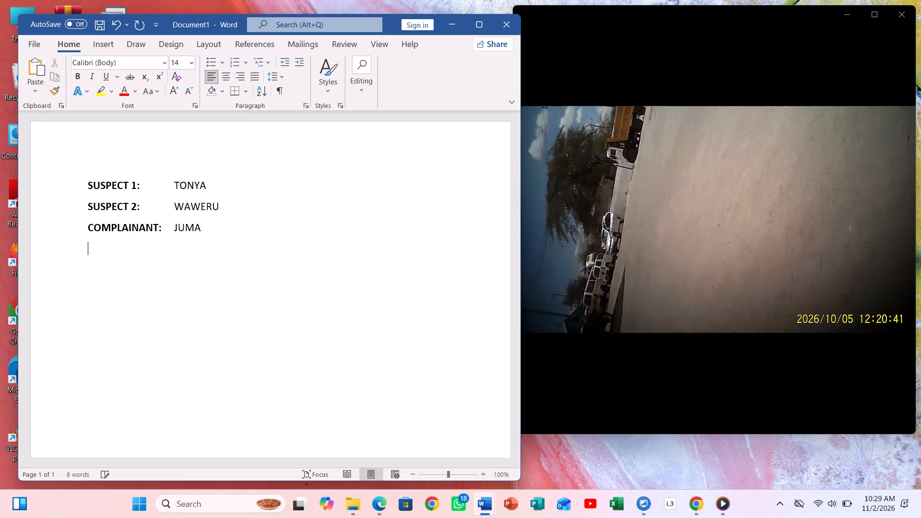
key(Return)
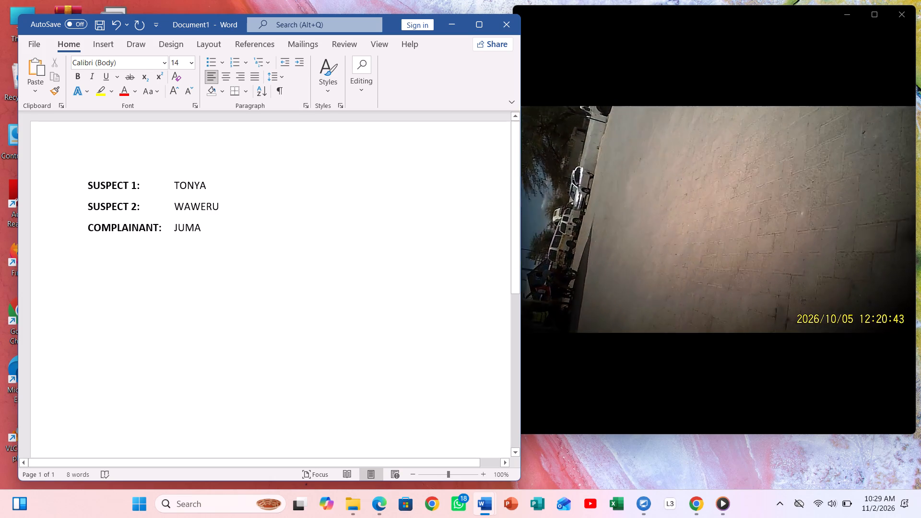
Pause the ISINYA CLIP1 video in Media Player at 6:15.
click(772, 411)
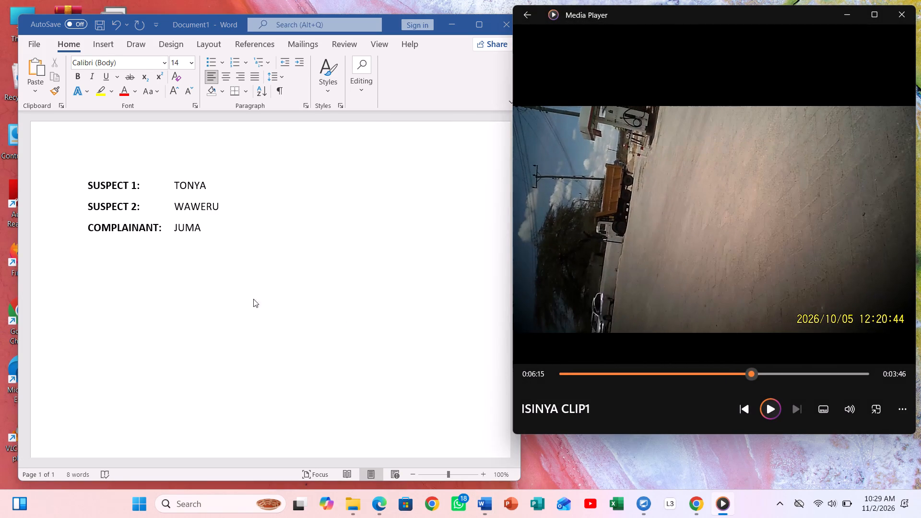
In Word, enter the speaker labels "Tonya:" and "Juma:" on two separate lines below the blank line.
click(112, 258)
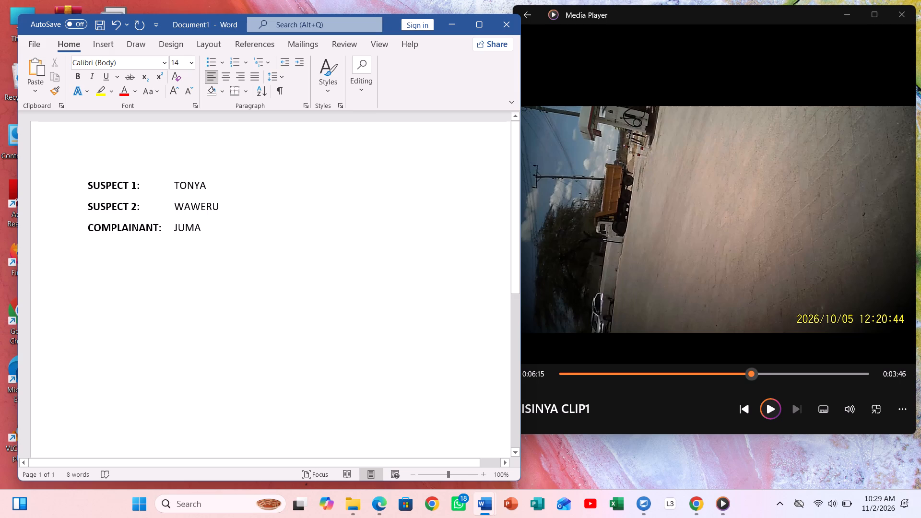
text(To)
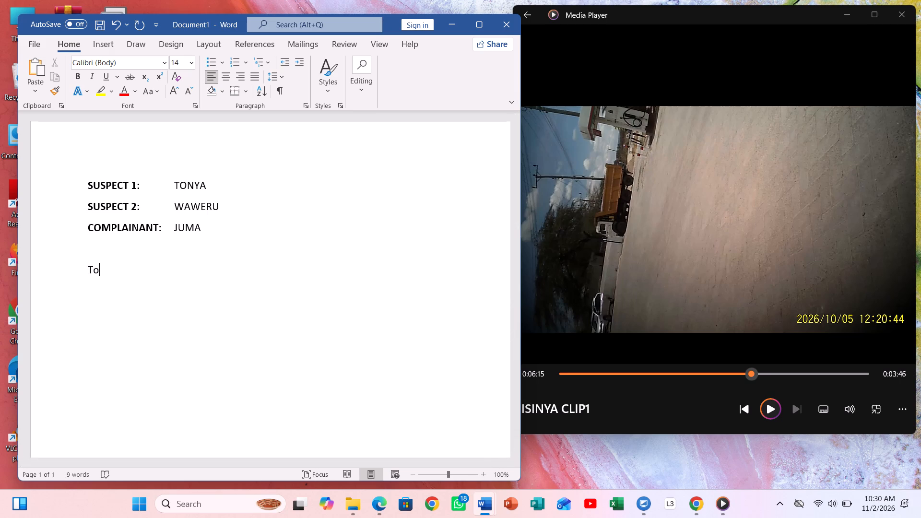
text(nya)
key(shift+colon)
key(Return)
text(Juma)
key(shift+colon)
Copy the "Tonya:" and "Juma:" lines together and paste the pair once directly below them.
drag(81, 263, 111, 292)
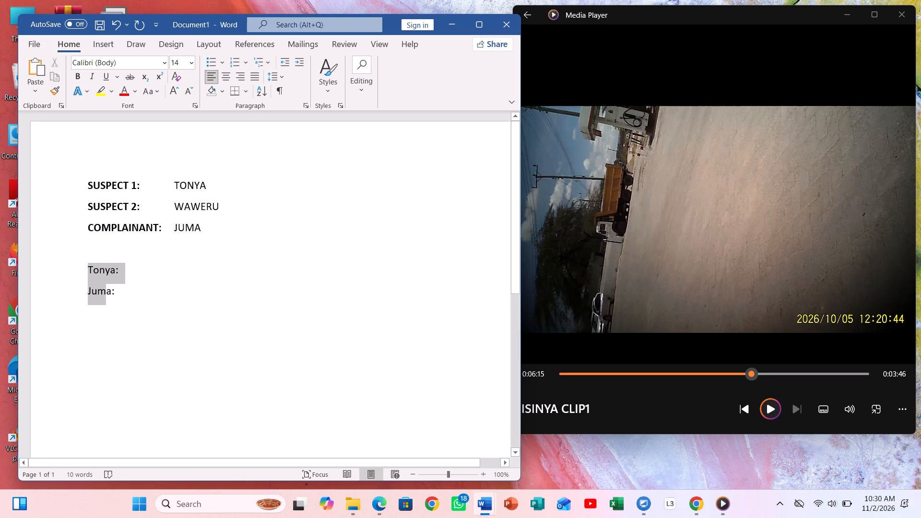
drag(111, 292, 119, 301)
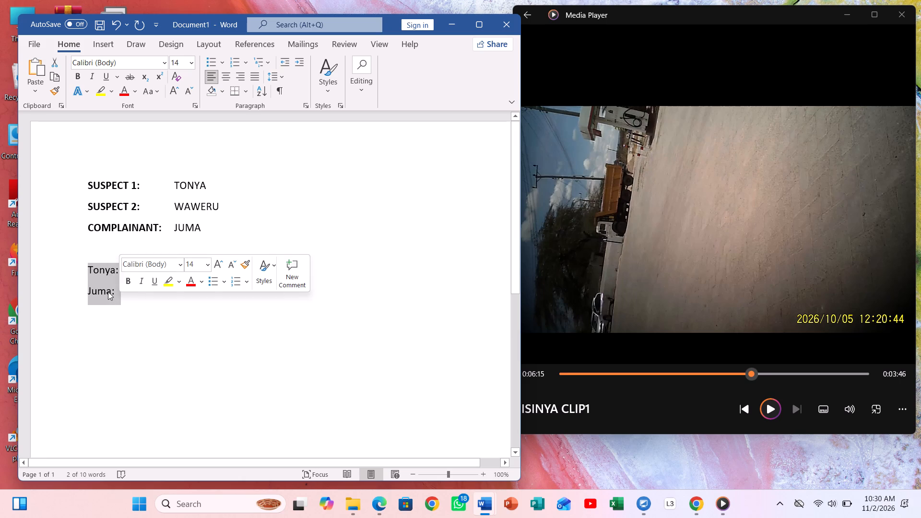
right_click(108, 292)
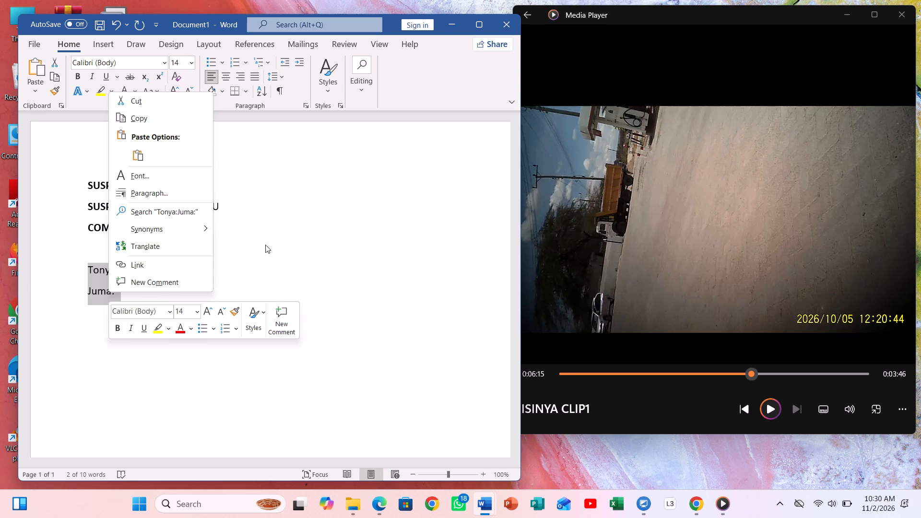
click(138, 122)
click(128, 288)
key(Return)
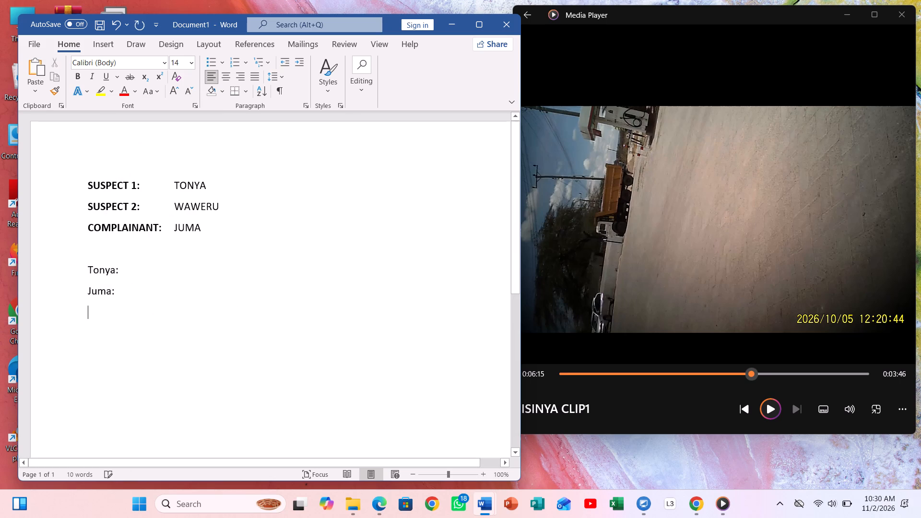
right_click(96, 307)
click(127, 171)
Paste the copied "Tonya:" and "Juma:" pair three more times below, making five alternating pairs in all.
key(Return)
right_click(93, 352)
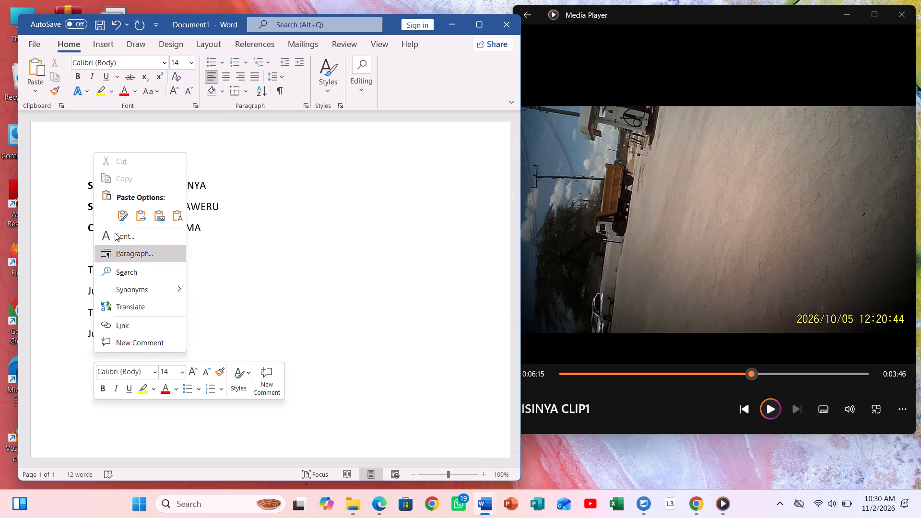
click(120, 218)
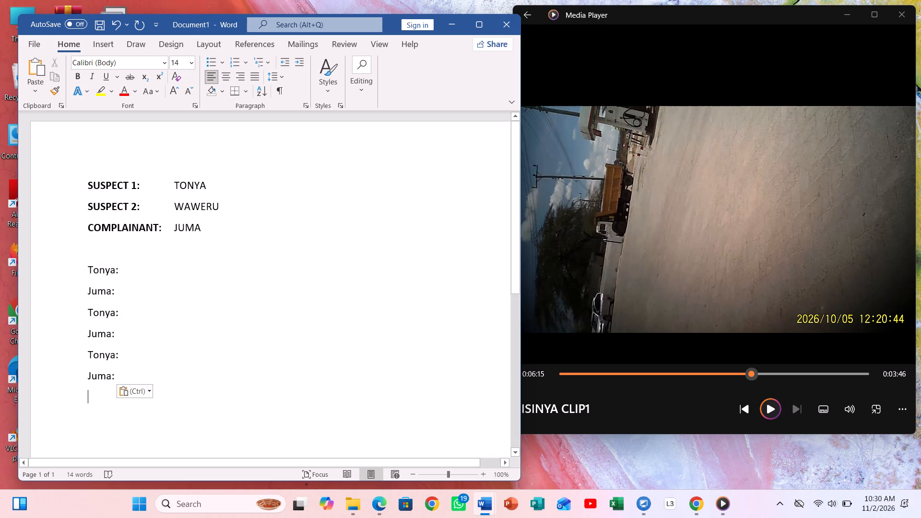
right_click(95, 394)
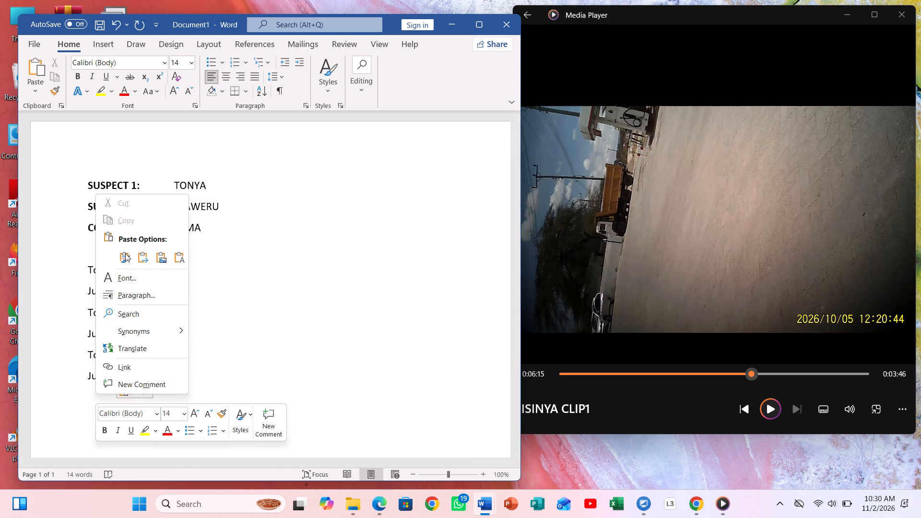
click(125, 253)
right_click(95, 439)
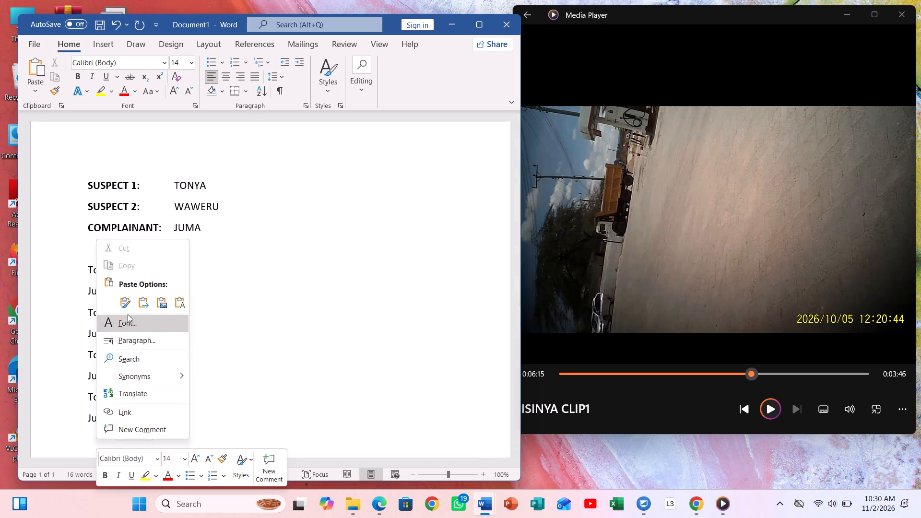
click(126, 302)
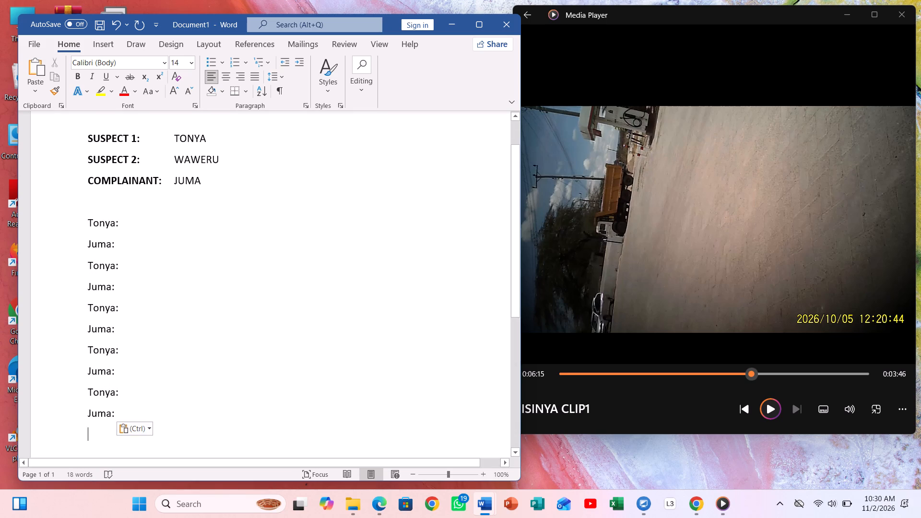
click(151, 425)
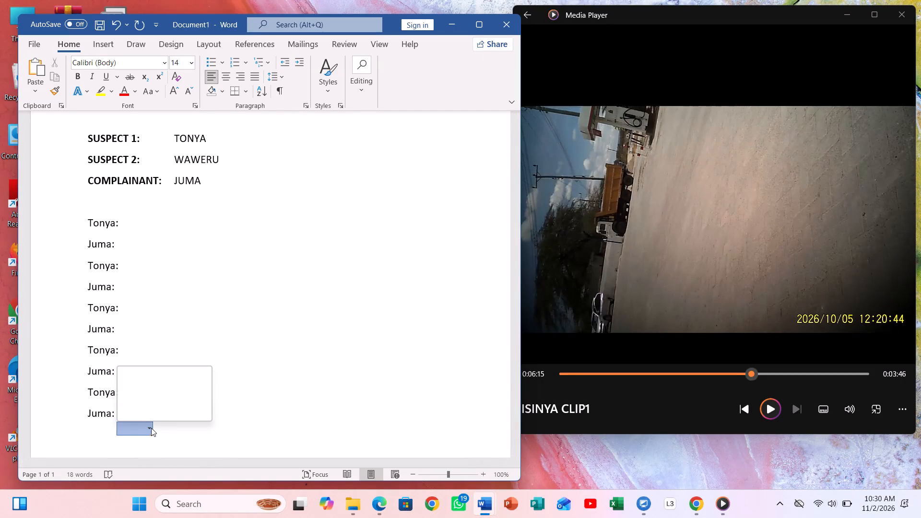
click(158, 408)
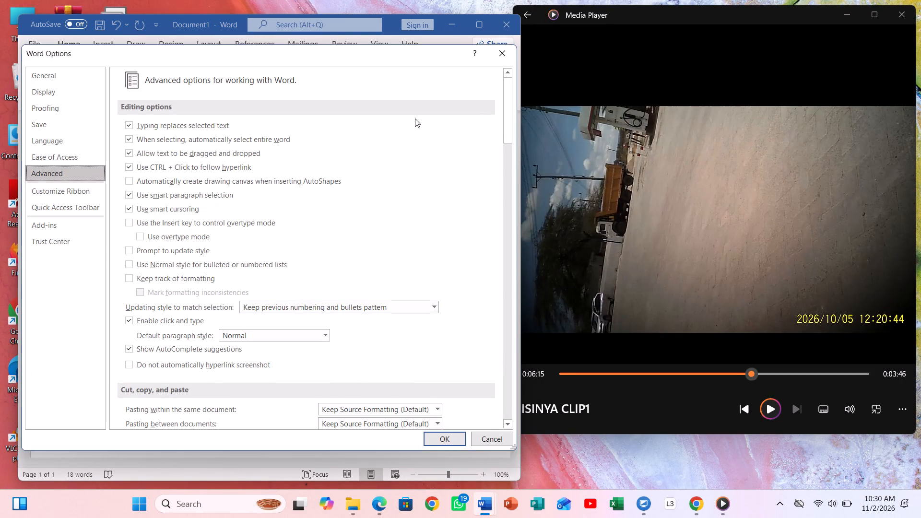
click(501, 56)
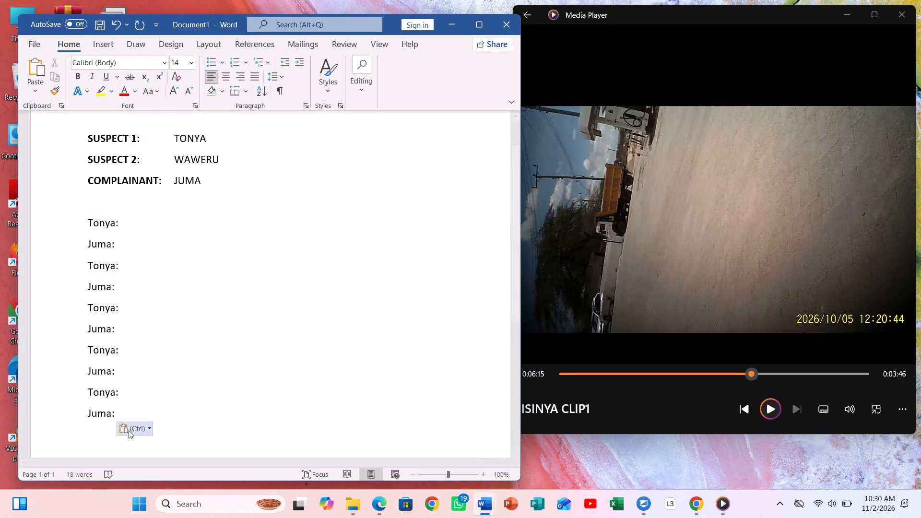
Apply the Merge Formatting paste option to the last pasted "Tonya:"/"Juma:" pair.
click(129, 430)
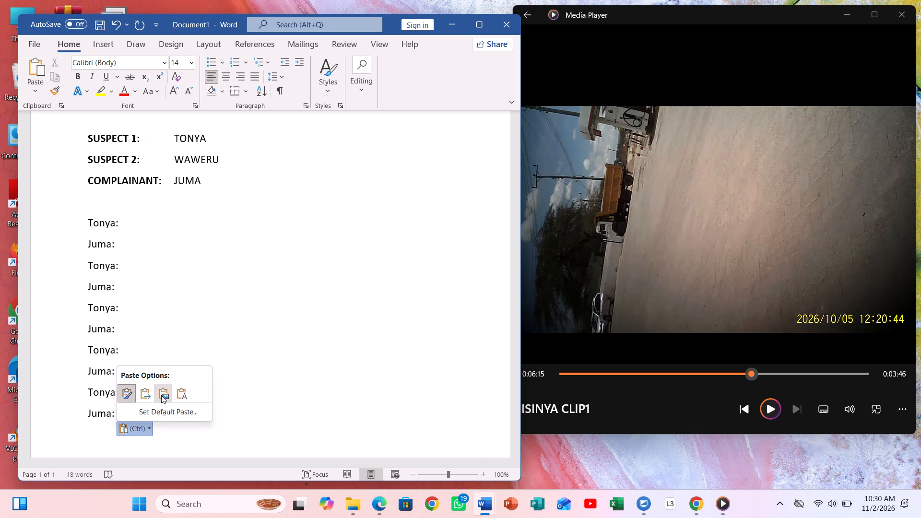
click(142, 392)
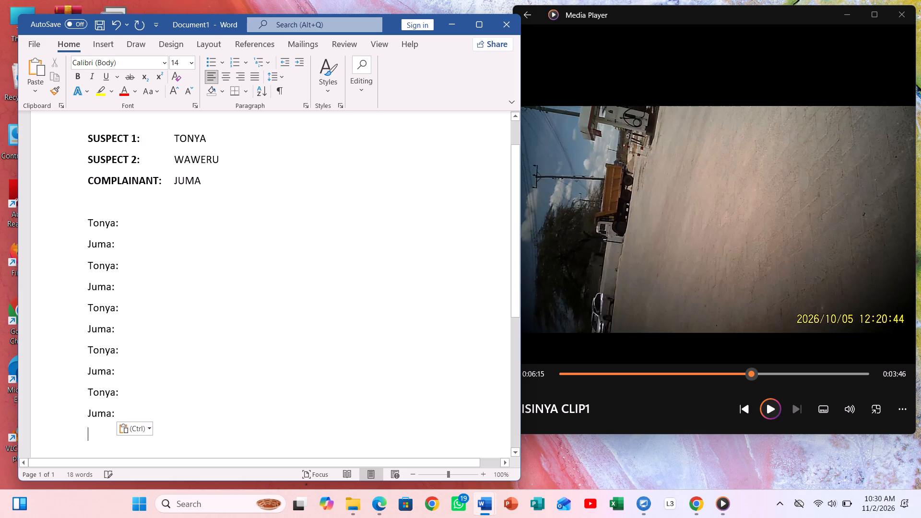
Paste the copied "Tonya:" and "Juma:" pair three more times at the end of the list, making eight pairs.
click(102, 427)
right_click(102, 428)
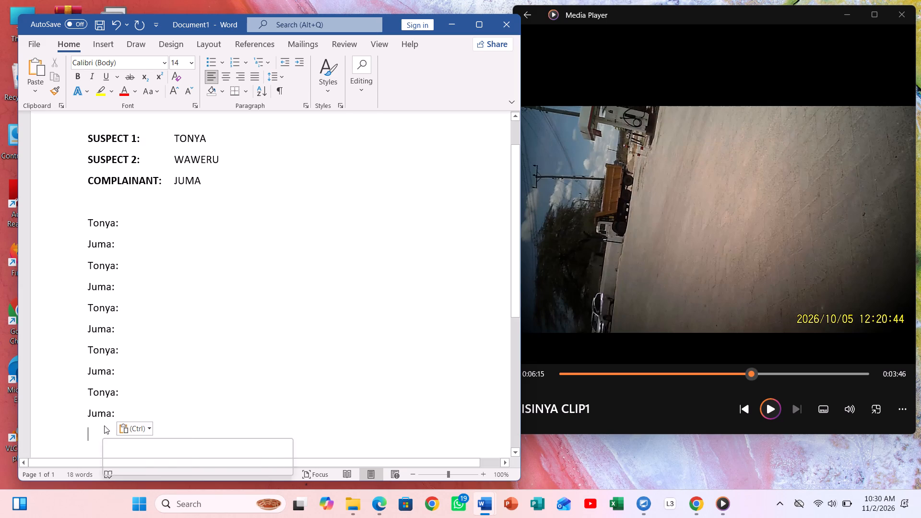
click(129, 290)
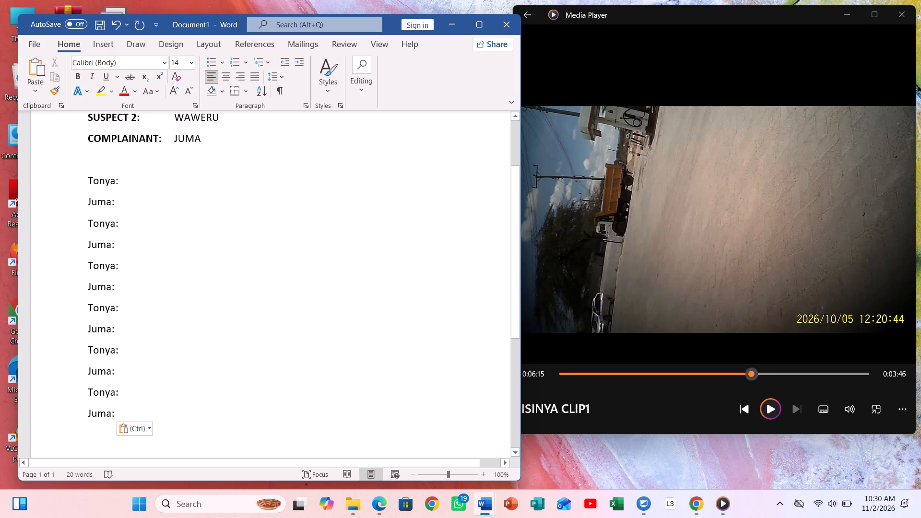
right_click(91, 436)
click(118, 303)
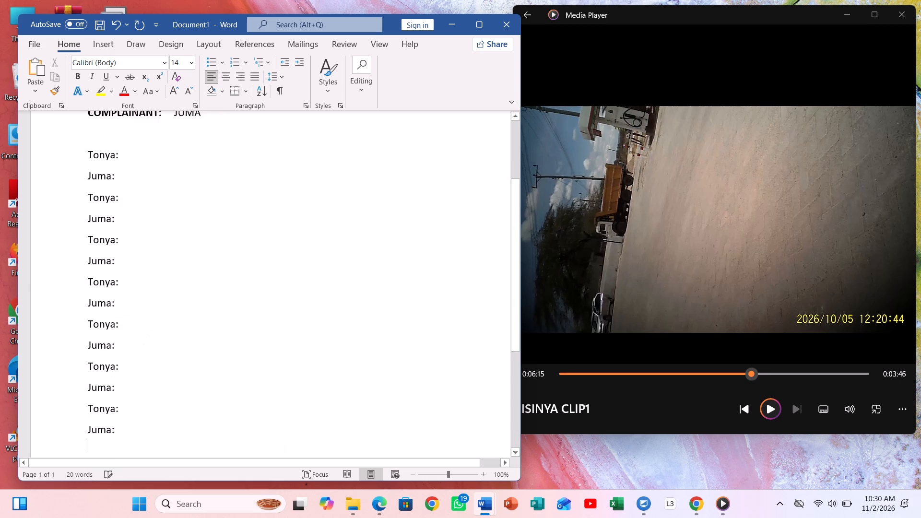
right_click(95, 430)
click(130, 299)
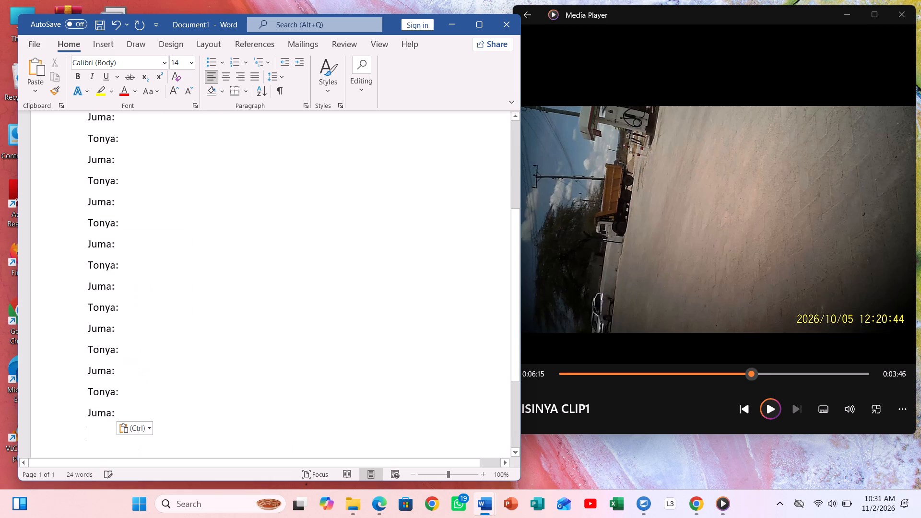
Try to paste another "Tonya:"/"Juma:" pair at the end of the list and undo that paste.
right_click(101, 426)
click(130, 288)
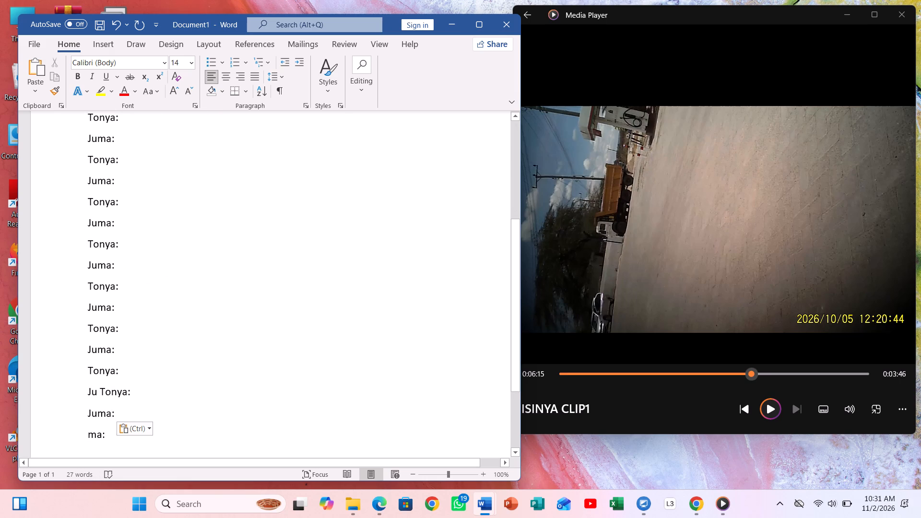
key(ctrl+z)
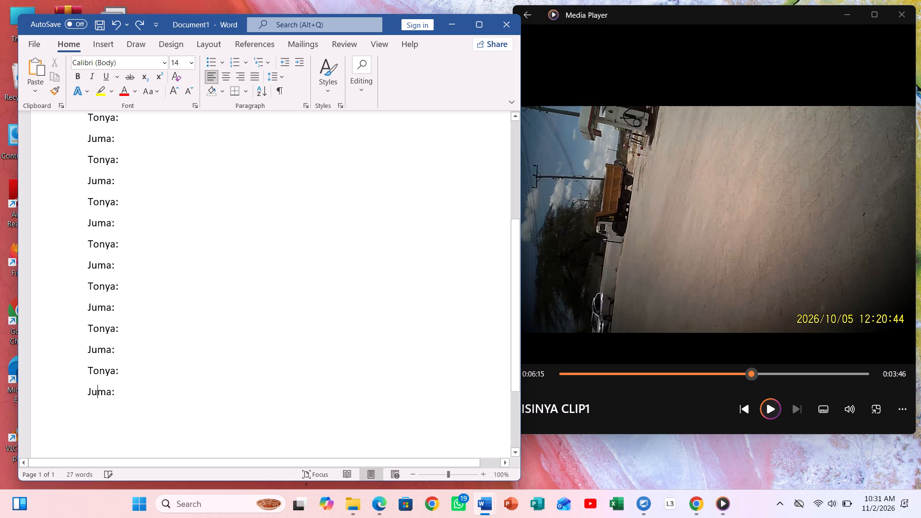
Start a new line after the last "Juma:" and paste the copied pair four more times, making twelve pairs in all.
click(125, 394)
key(Return)
right_click(91, 411)
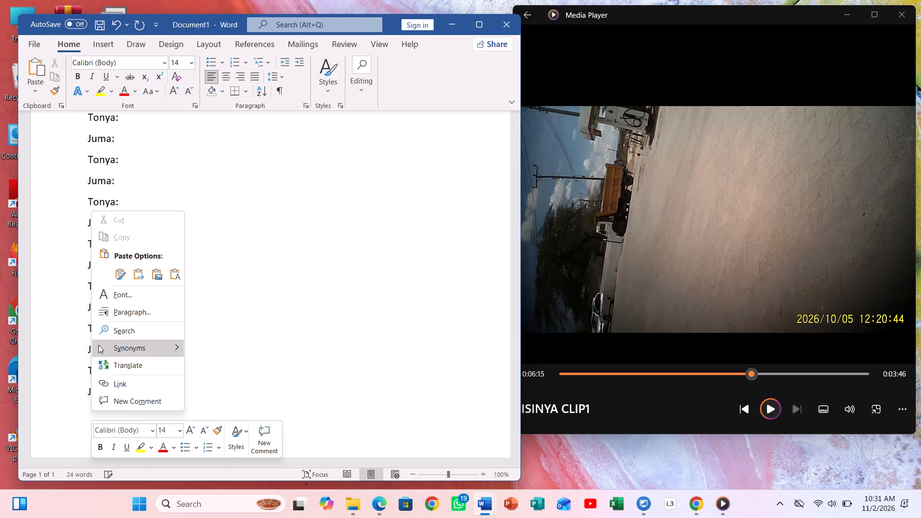
click(121, 269)
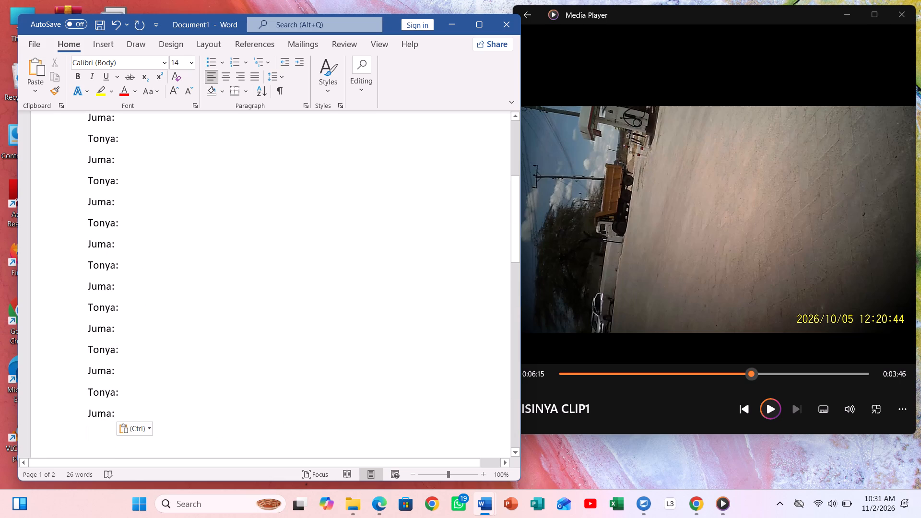
right_click(89, 436)
click(118, 305)
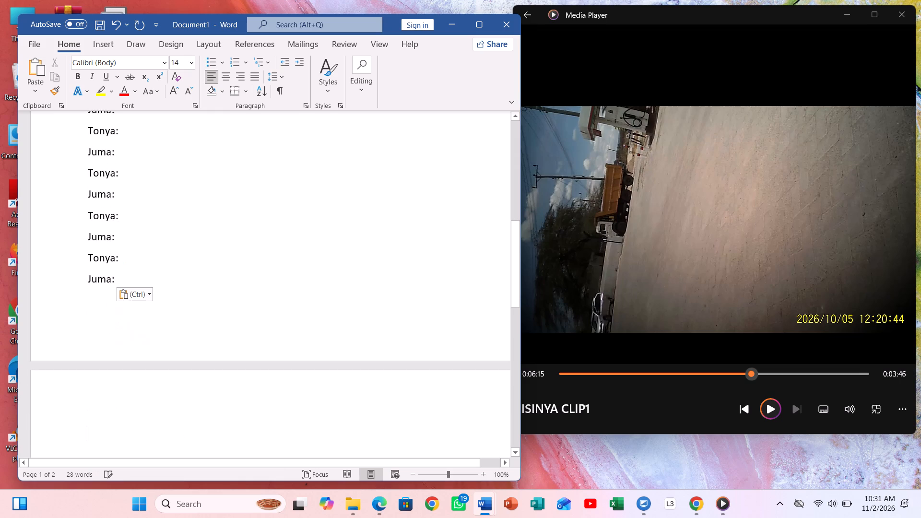
right_click(89, 429)
click(118, 295)
right_click(91, 435)
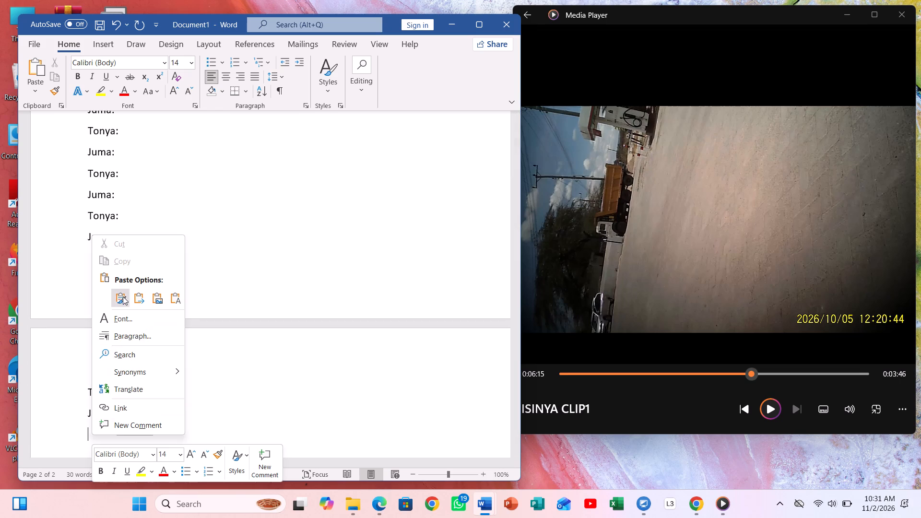
click(123, 295)
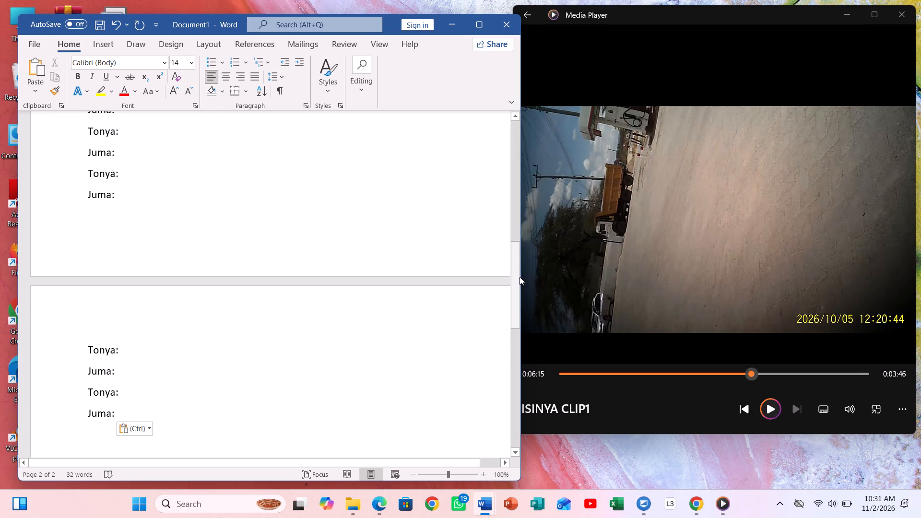
Place the insertion point after the first "Tonya:" label, below the suspects and complainant list.
drag(515, 273, 504, 151)
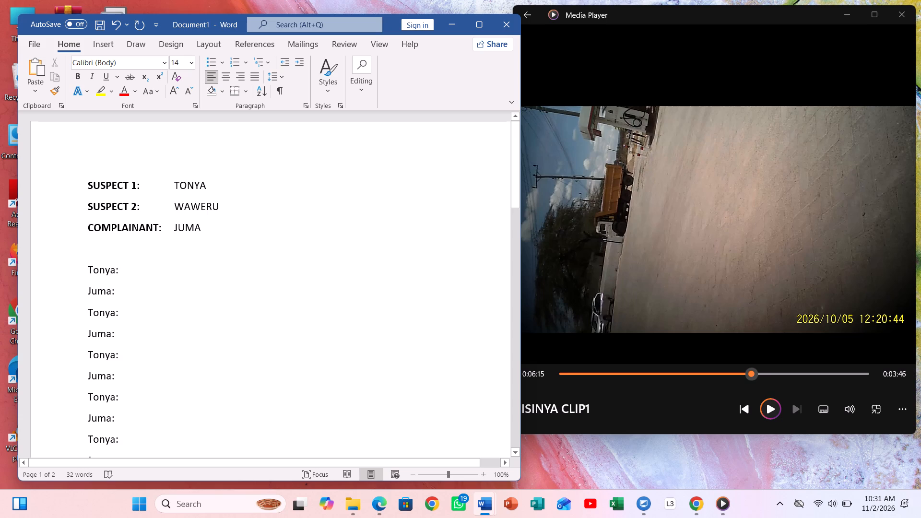
click(133, 269)
In Media Player, replay ISINYA CLIP1 from a few seconds earlier and pause it at 6:10.
click(752, 372)
click(770, 404)
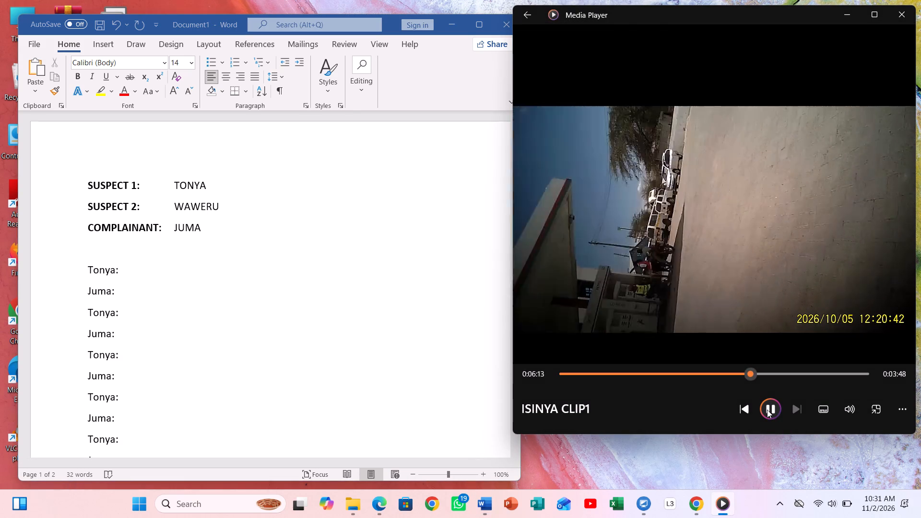
click(767, 410)
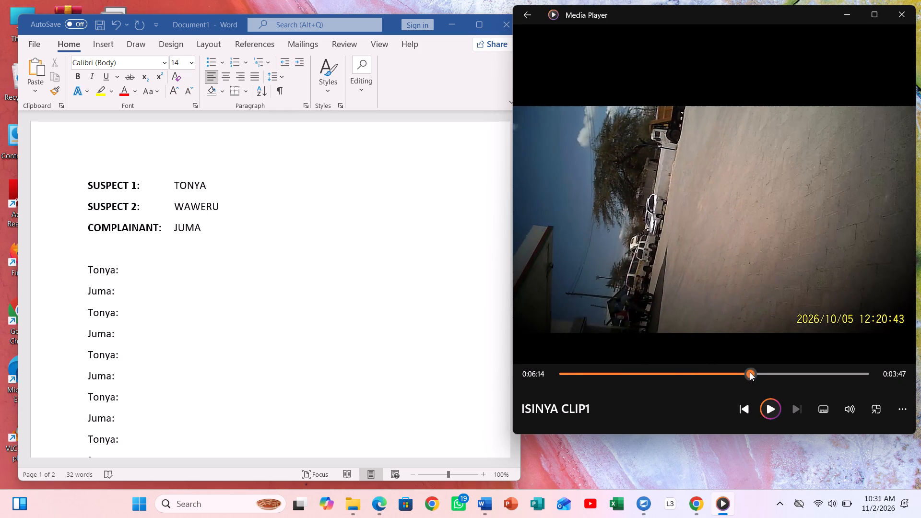
click(750, 372)
click(765, 402)
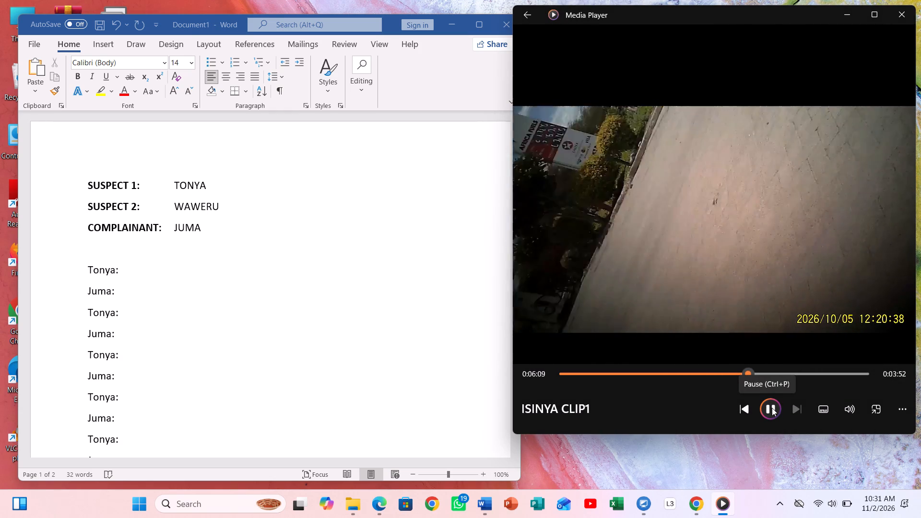
click(772, 408)
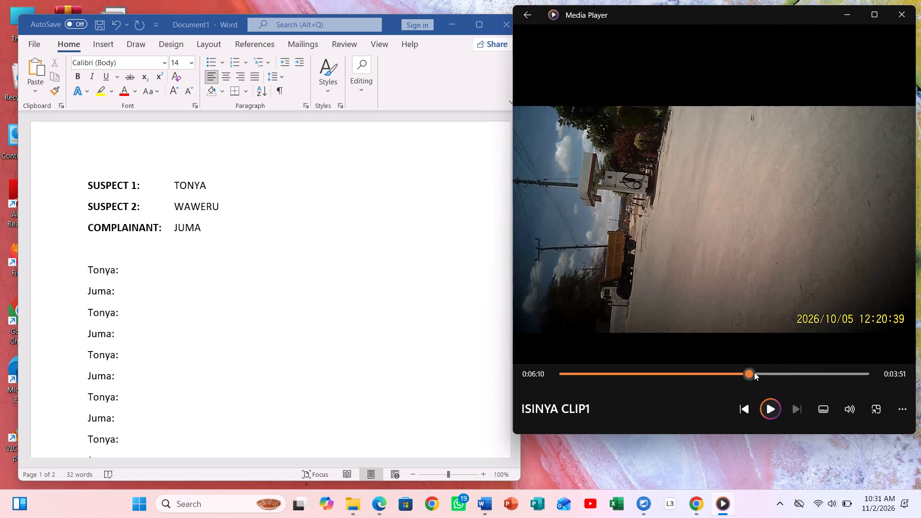
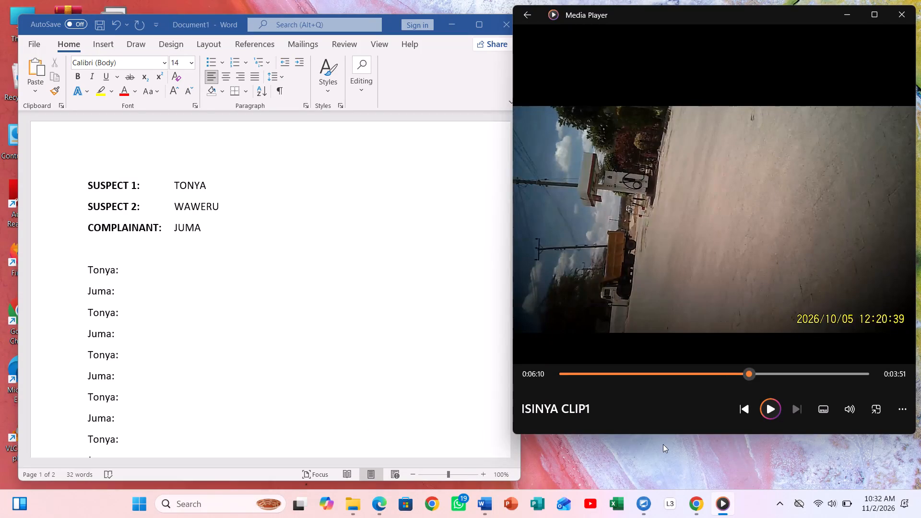
Replay ISINYA CLIP1 from 6:06 to 6:13 and transcribe "Mambo" after the first "Tonya:" label.
click(749, 374)
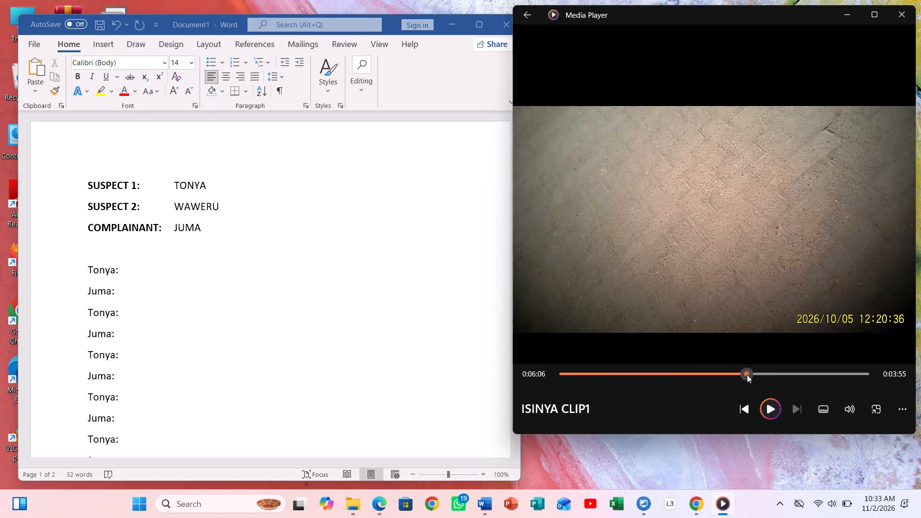
click(774, 409)
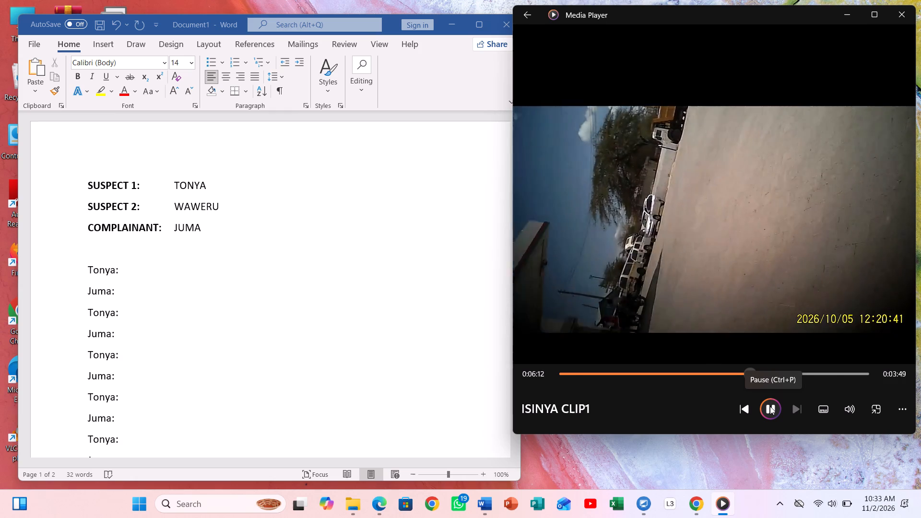
click(769, 407)
click(138, 273)
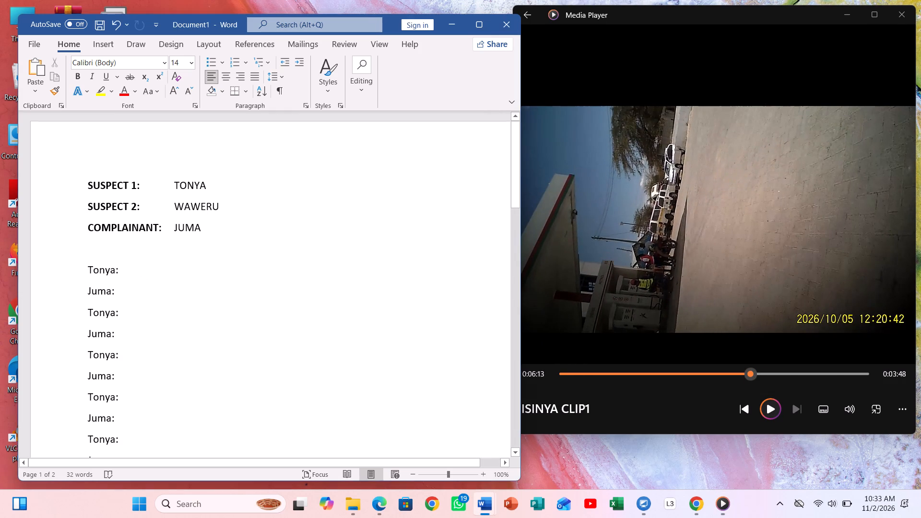
click(128, 276)
text(Mambo)
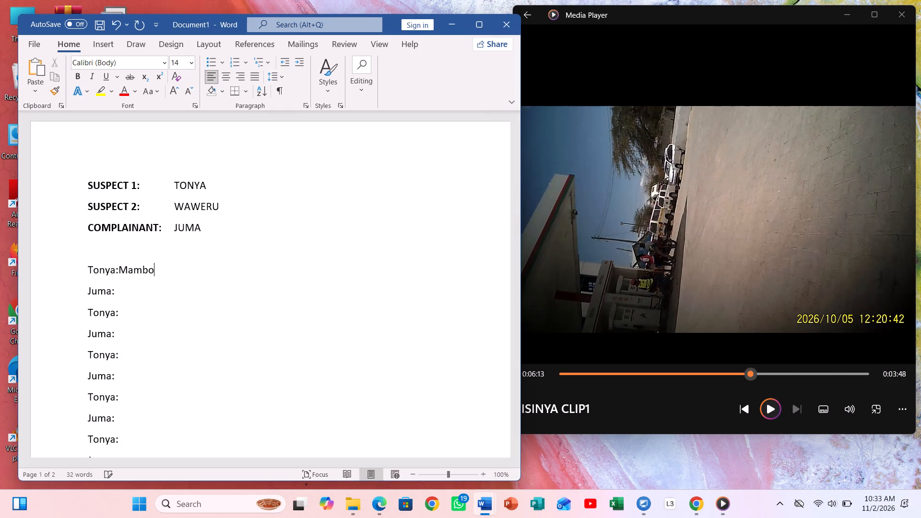
Replay the last moments of the clip up to 6:13 and transcribe "Poa uko aje" after the first "Juma:" label.
click(749, 373)
click(769, 409)
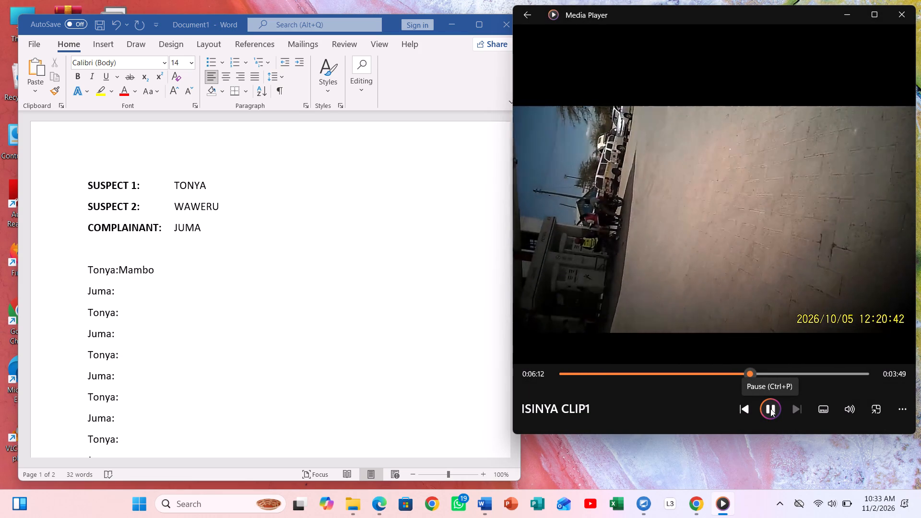
click(770, 409)
click(141, 292)
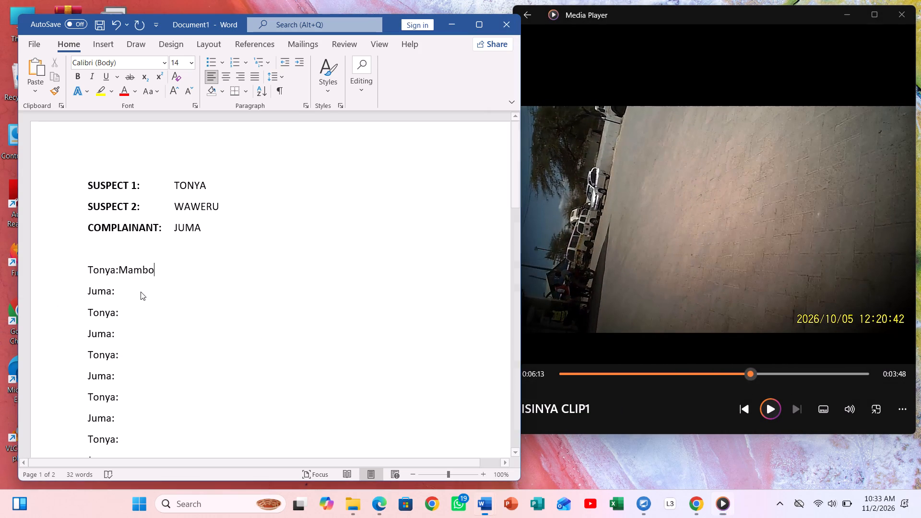
click(137, 292)
text(Poa uko aje)
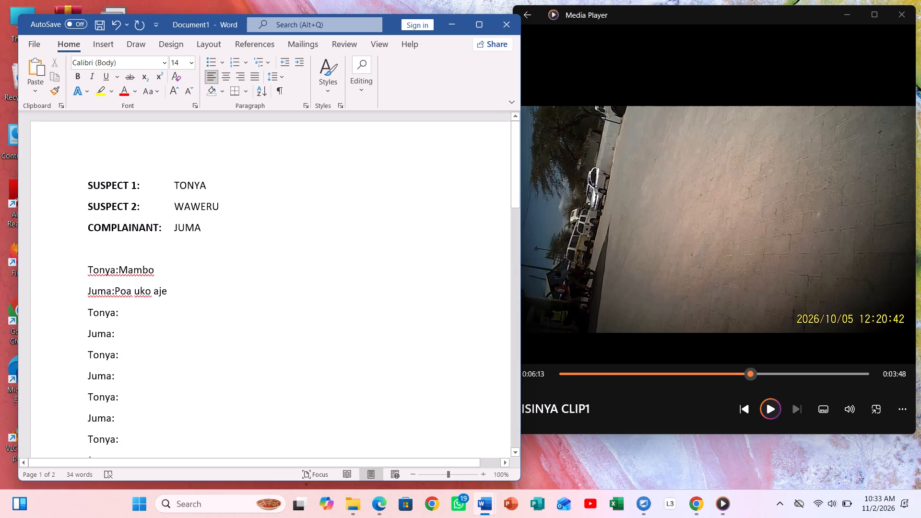
Listen to the clip around 6:13 and transcribe "Safi bwana ndio umefika" after the second "Tonya:" label.
click(772, 411)
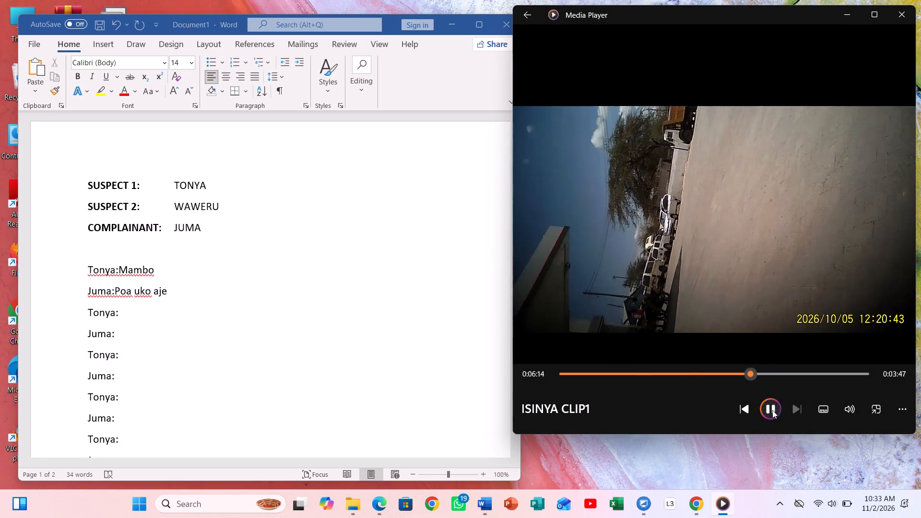
click(772, 410)
click(751, 373)
click(770, 406)
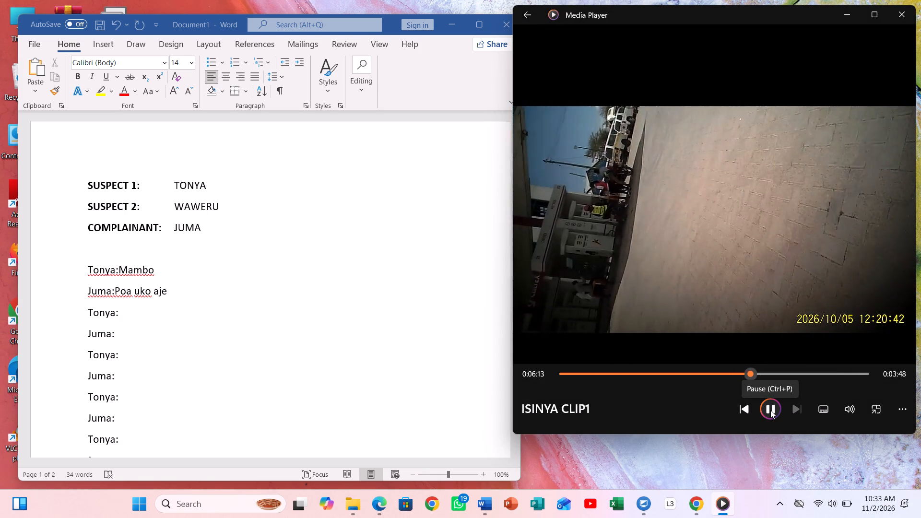
click(770, 410)
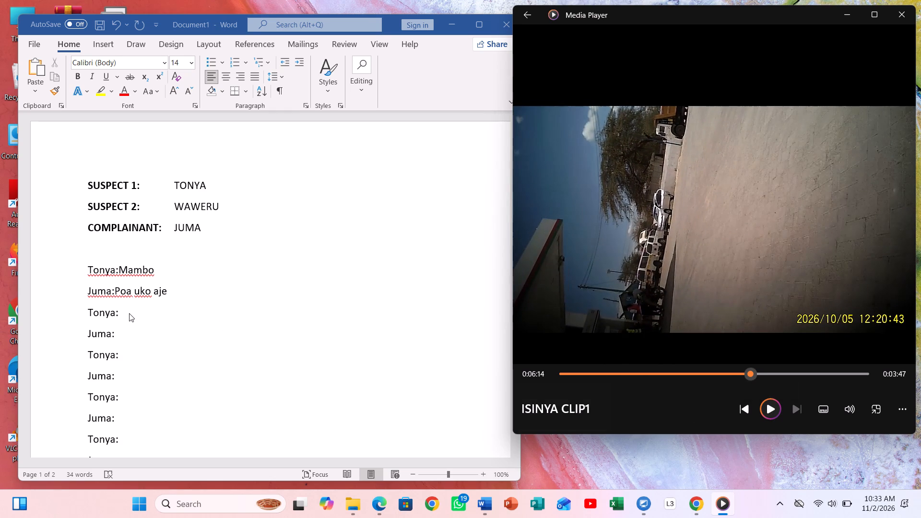
double_click(129, 313)
text(Safi bwana ndio umefika)
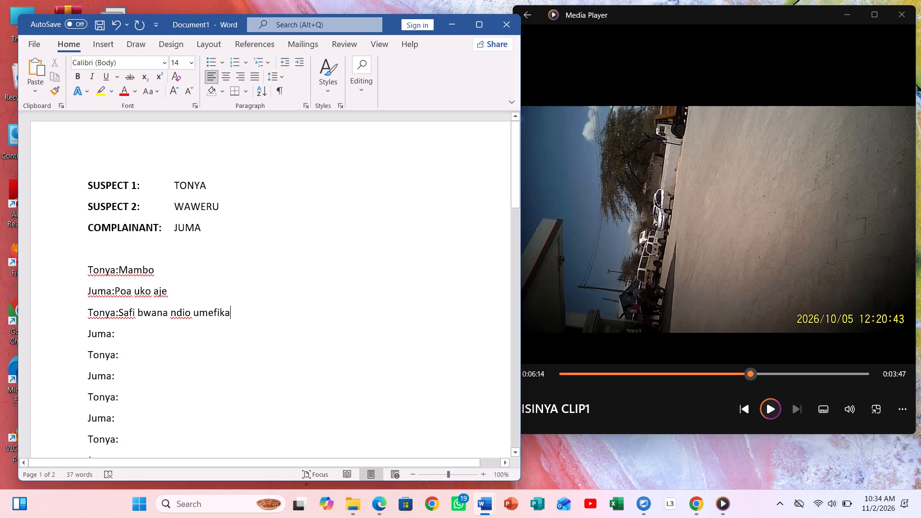
Replay the clip from 6:12 and again from 6:06, and transcribe "Nilikua nilikua nashukisha" after the second "Juma:" label.
click(750, 372)
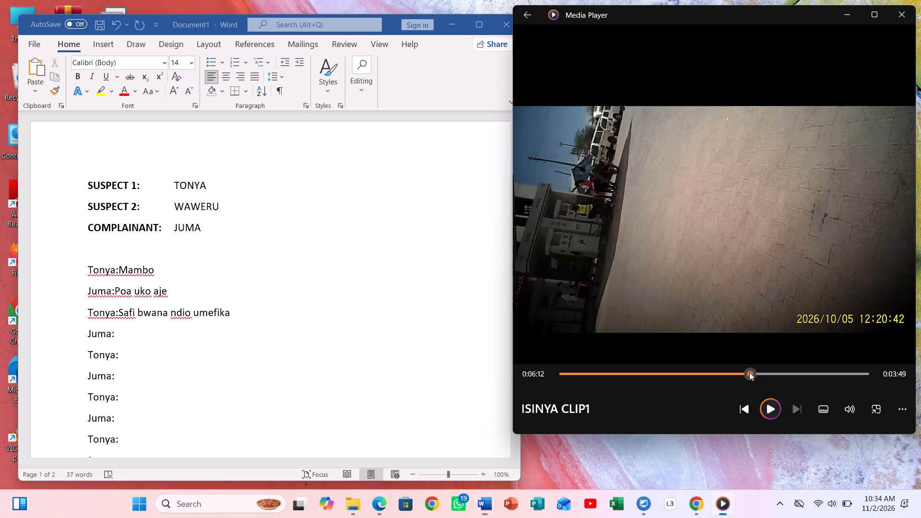
click(769, 408)
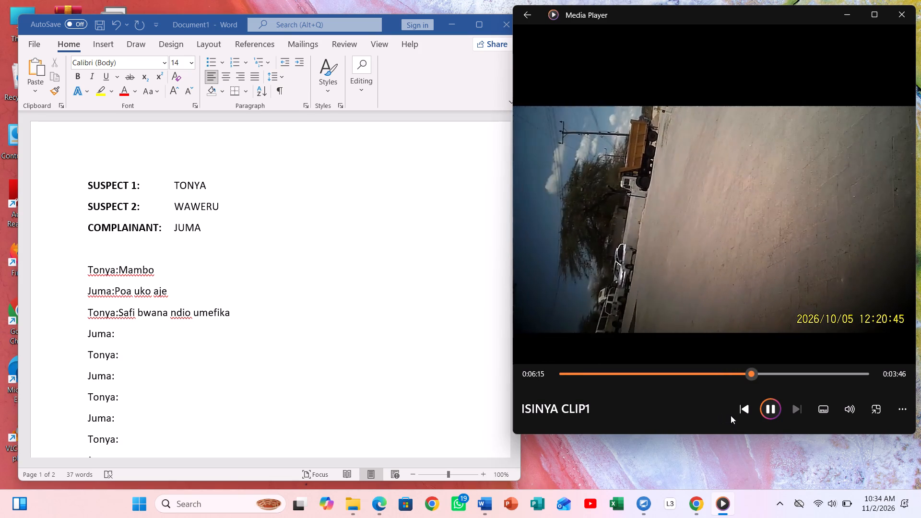
click(768, 408)
click(750, 372)
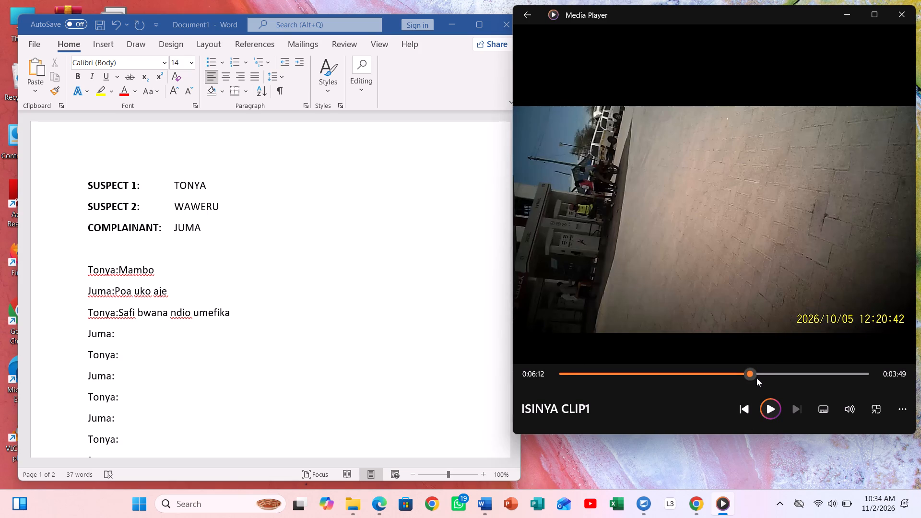
click(748, 371)
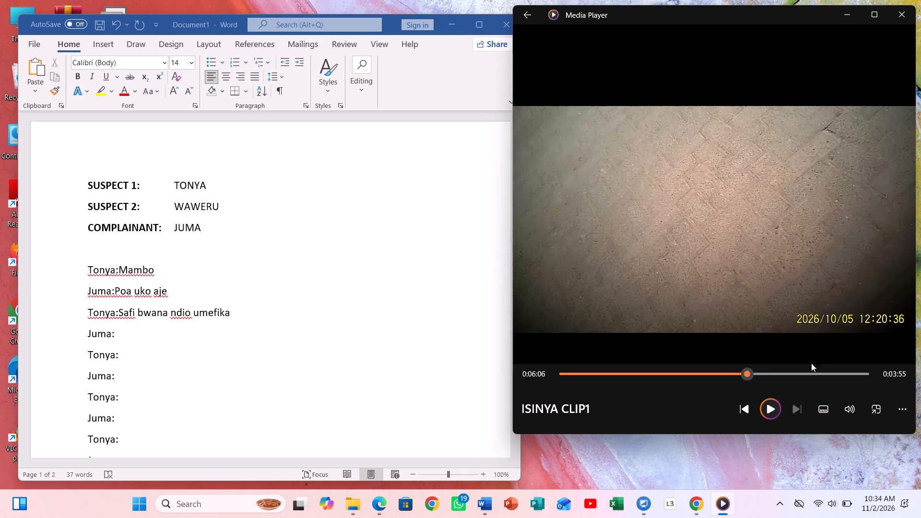
click(772, 407)
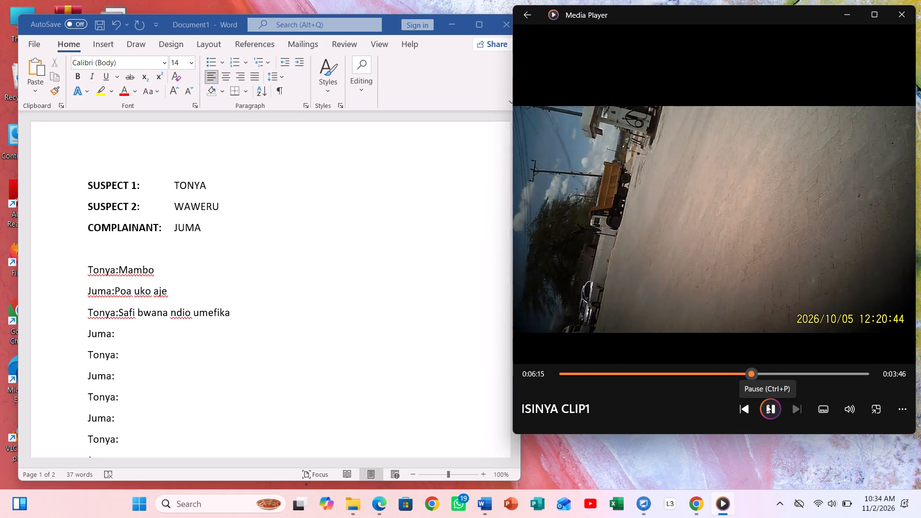
click(770, 405)
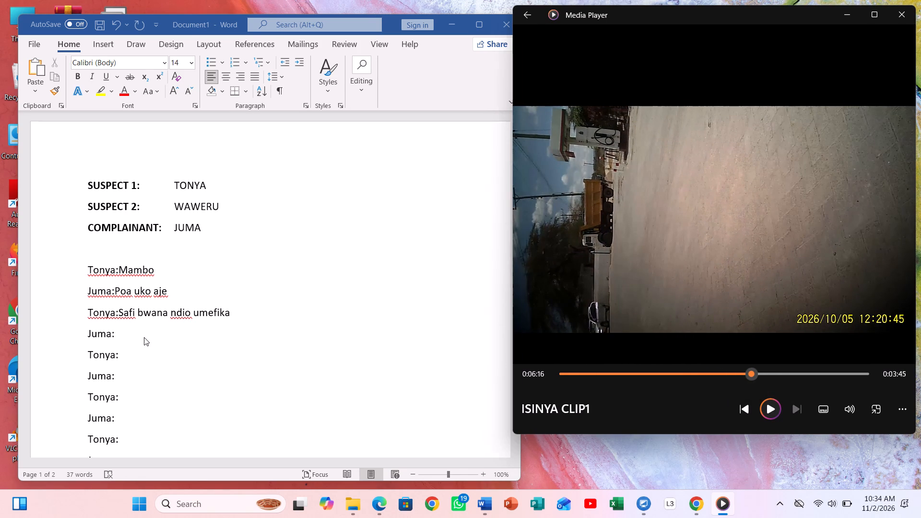
click(144, 337)
click(136, 340)
text(Nilikua nilikua nashu)
text(kisha)
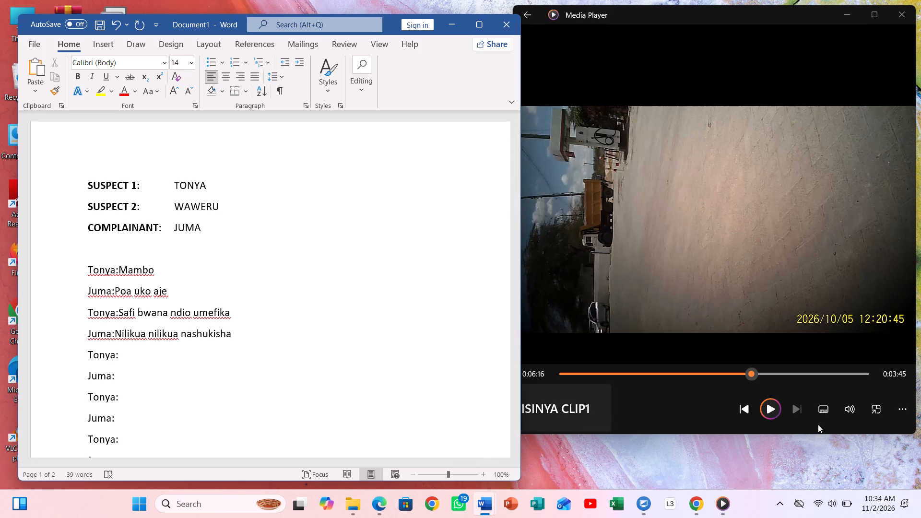
Play the clip on to 6:17 and add "mzigo zingine uko" to the end of Juma's second line.
click(770, 411)
click(769, 415)
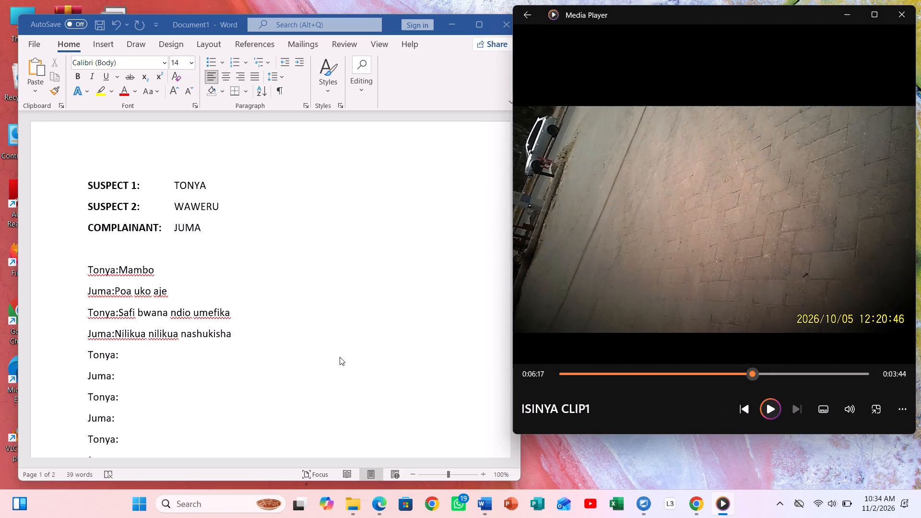
click(269, 343)
key(space)
text(mzigo zingine uko)
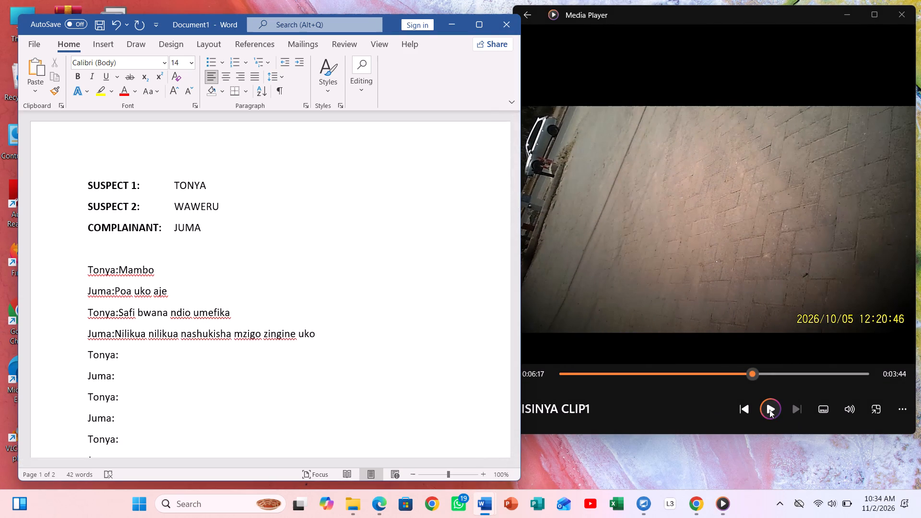
Replay the phrase, continue the clip to 6:19, and add "nini inaitwa aje" to the end of Juma's second line.
click(769, 410)
click(771, 411)
click(752, 373)
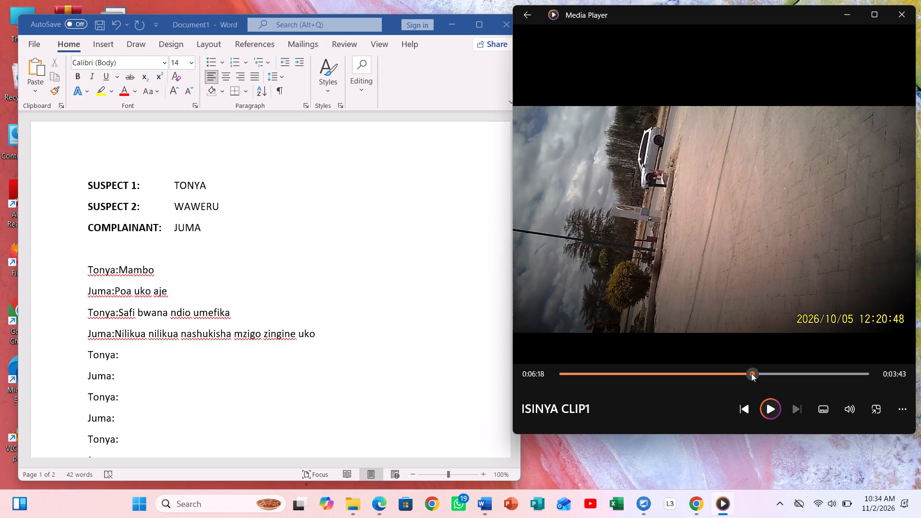
click(770, 408)
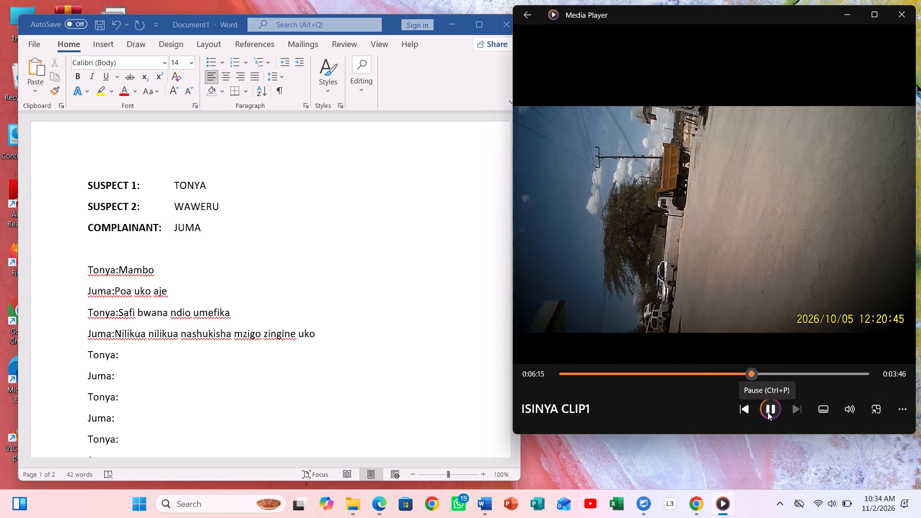
click(767, 412)
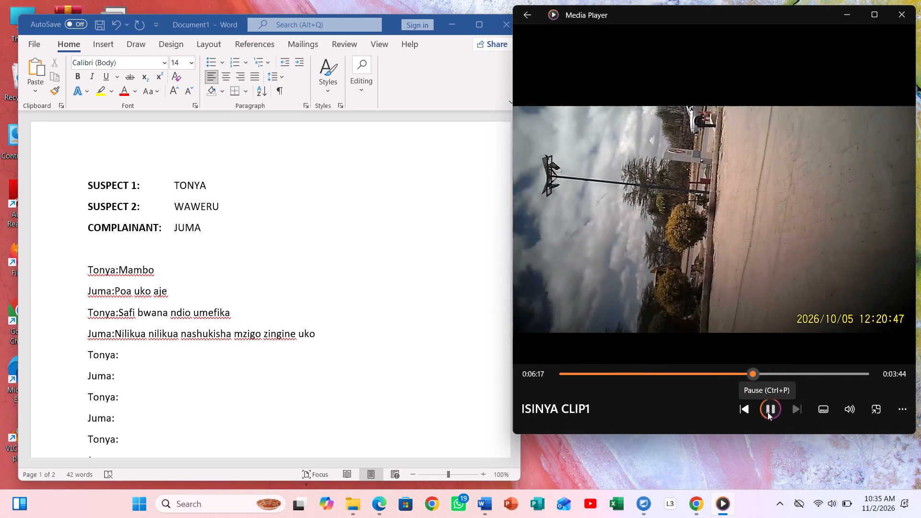
click(345, 341)
key(space)
text(nini)
click(778, 406)
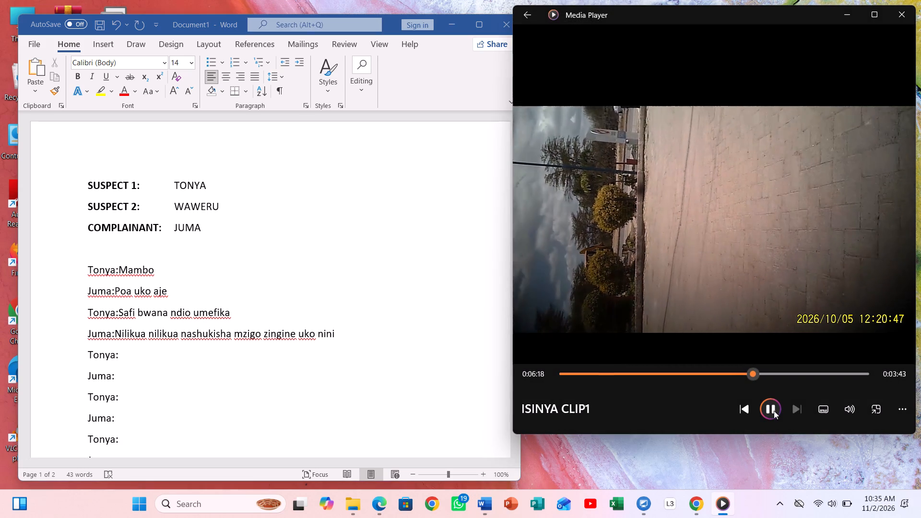
click(773, 411)
click(371, 333)
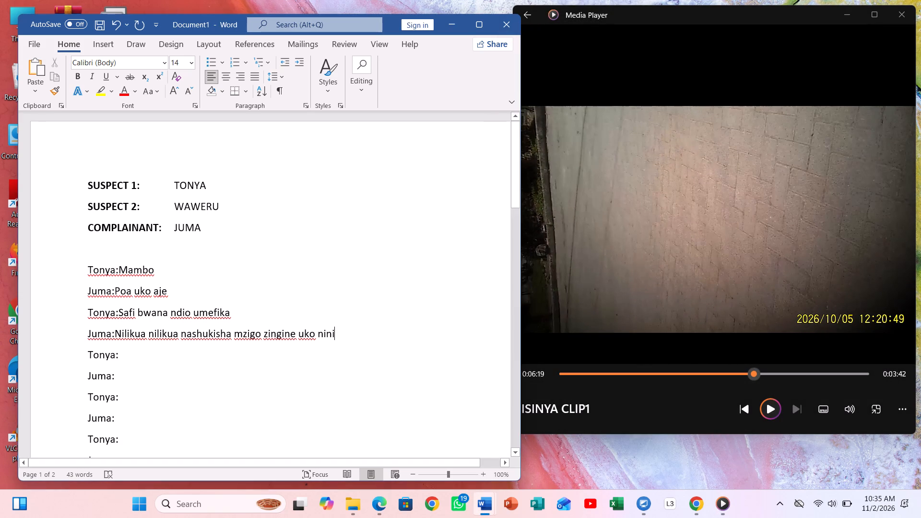
key(space)
text(inaitwa aje)
Play the clip in short stretches to 6:24 and add "roudpolls kiseria" to the end of Juma's second line.
click(777, 408)
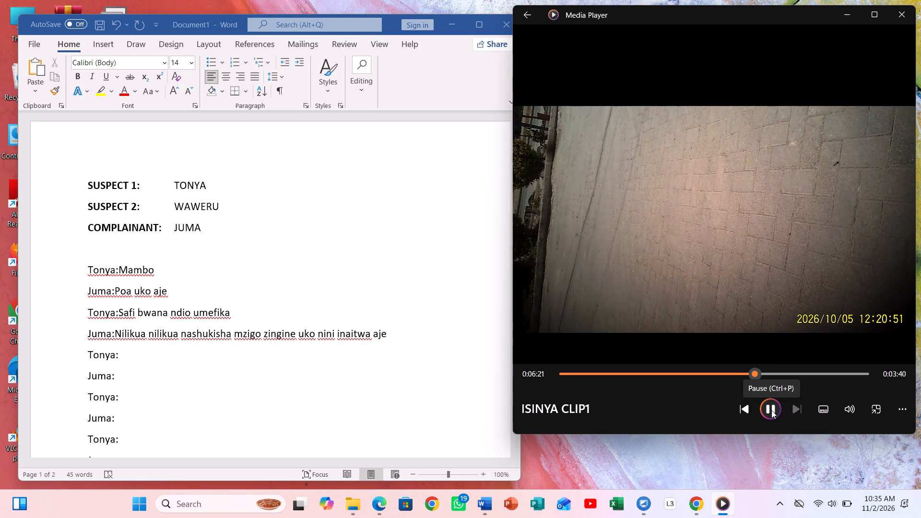
click(771, 410)
click(399, 341)
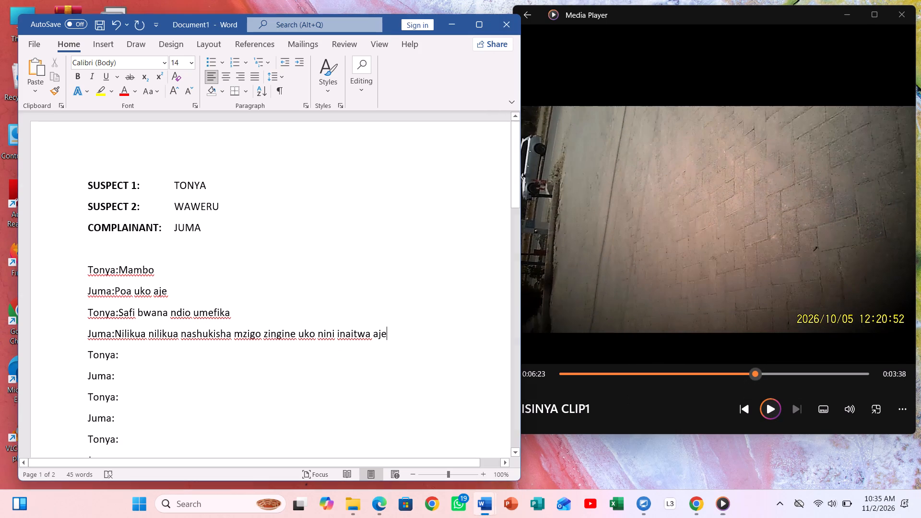
key(space)
text(rou)
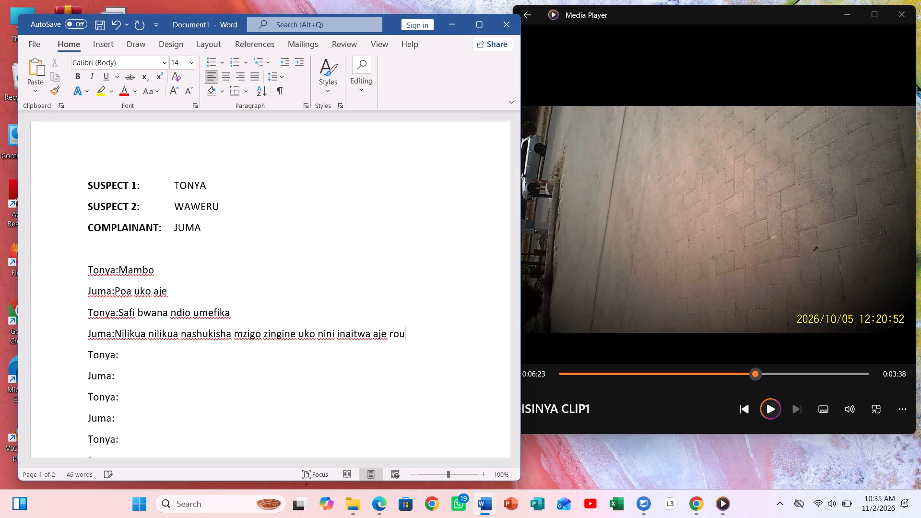
key(d)
text(polls)
click(774, 412)
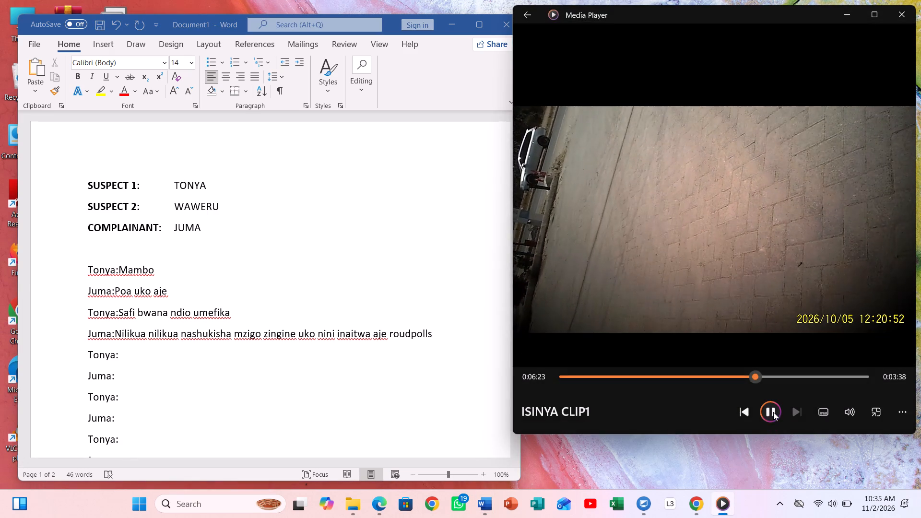
click(771, 409)
click(463, 342)
key(space)
text(kiseria)
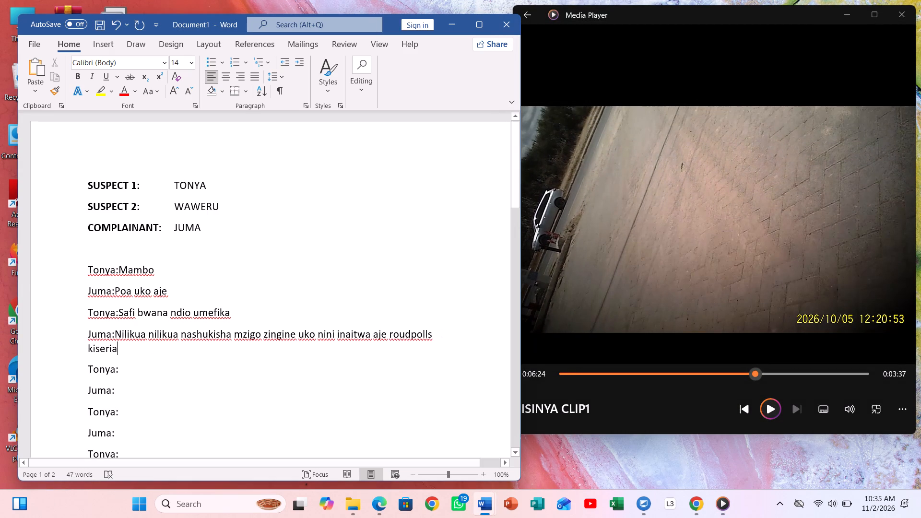
Play the clip on to 6:26 and transcribe "Ooh" after the third "Tonya:" label.
click(772, 408)
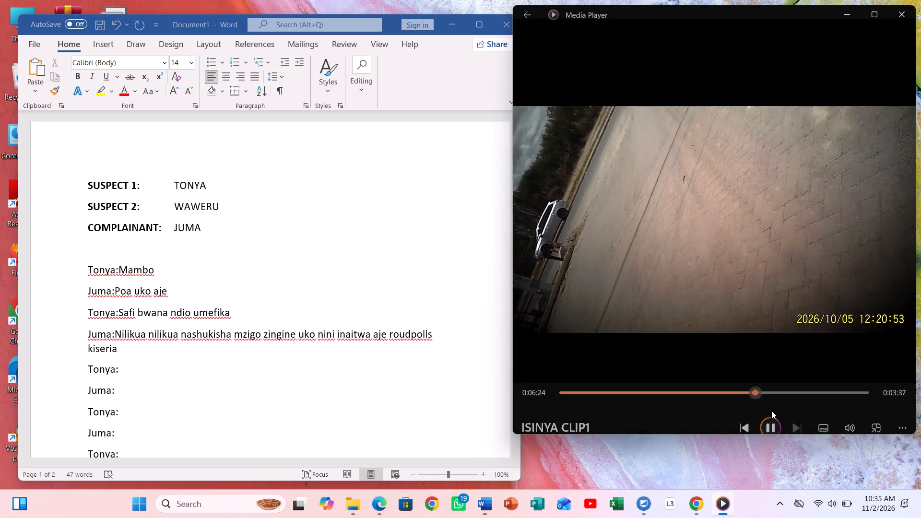
click(771, 410)
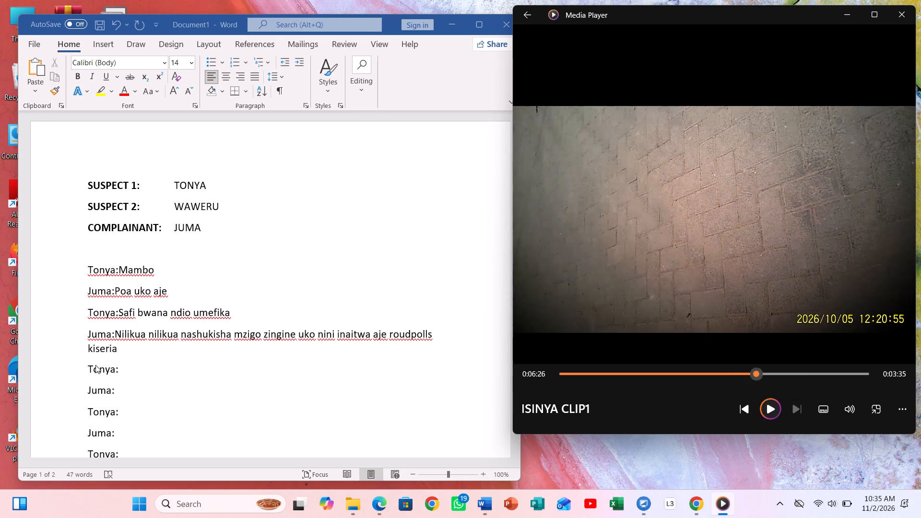
click(124, 368)
click(125, 370)
text(Ooh)
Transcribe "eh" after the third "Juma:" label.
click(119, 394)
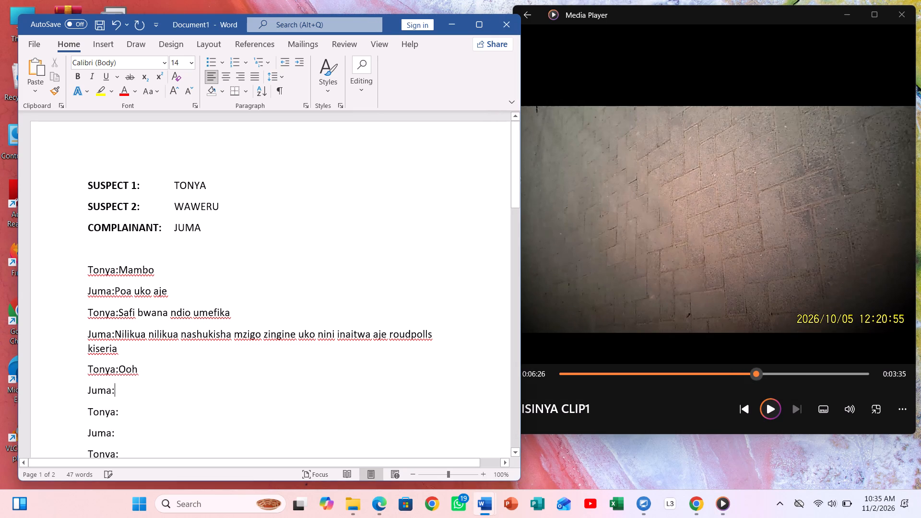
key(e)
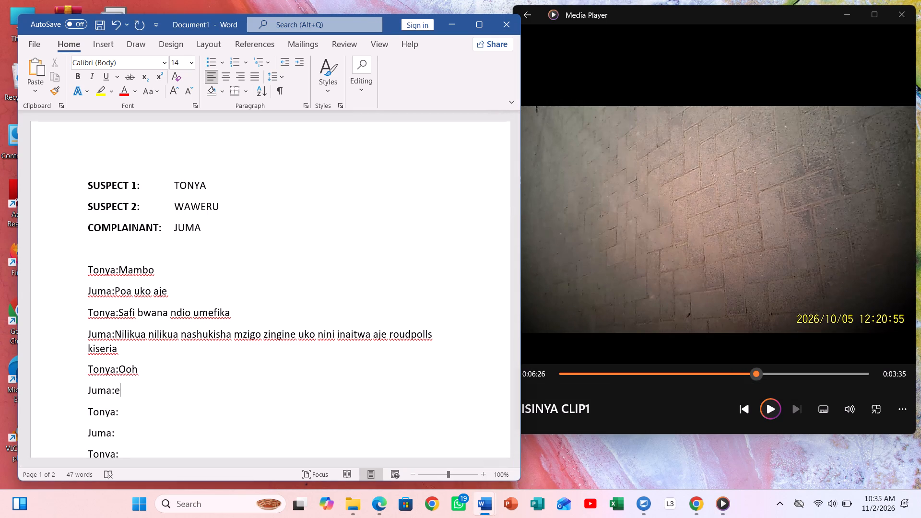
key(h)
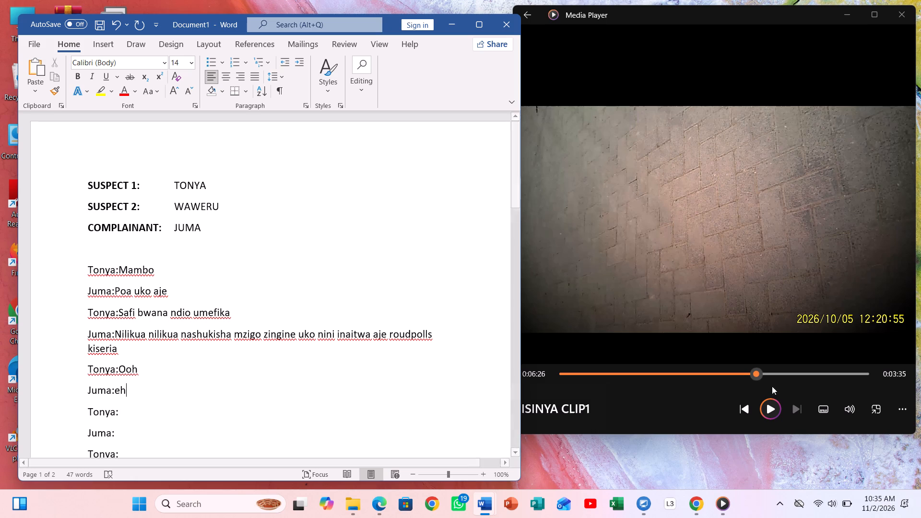
Rewind the clip to about 6:19, replay it to 6:24, and replace "Ooh" with "Wapi" on Tonya's third line.
click(773, 408)
click(771, 412)
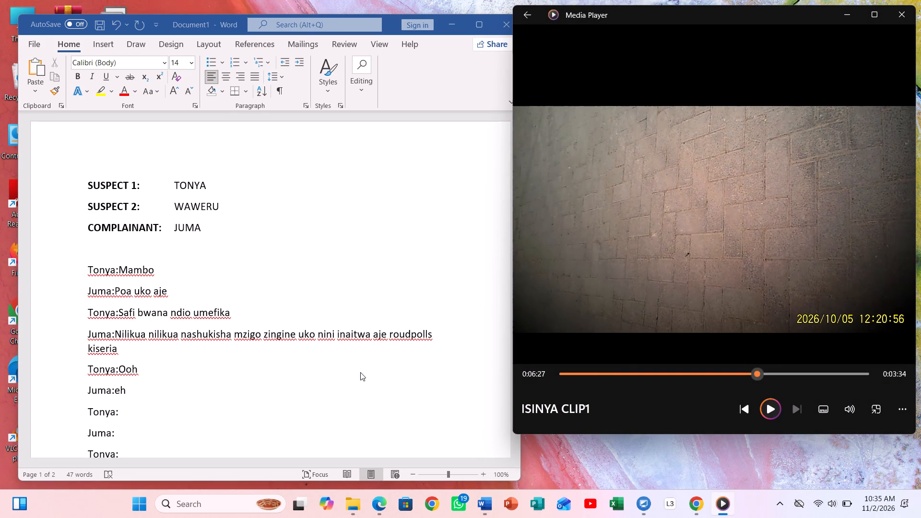
drag(758, 375, 754, 373)
click(766, 407)
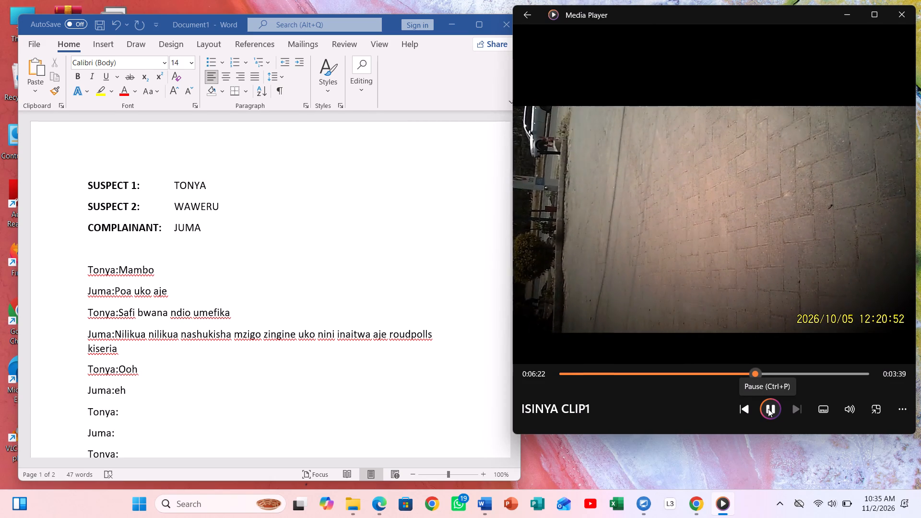
click(768, 409)
click(768, 409)
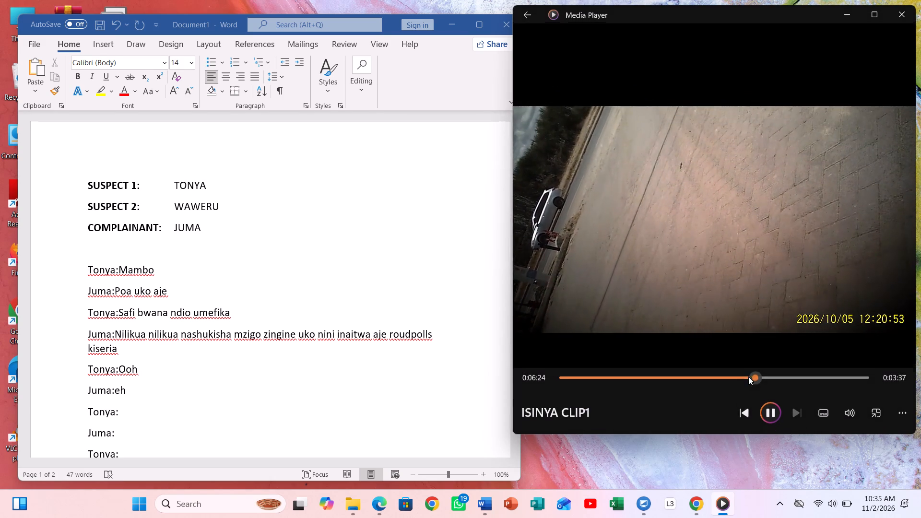
click(754, 374)
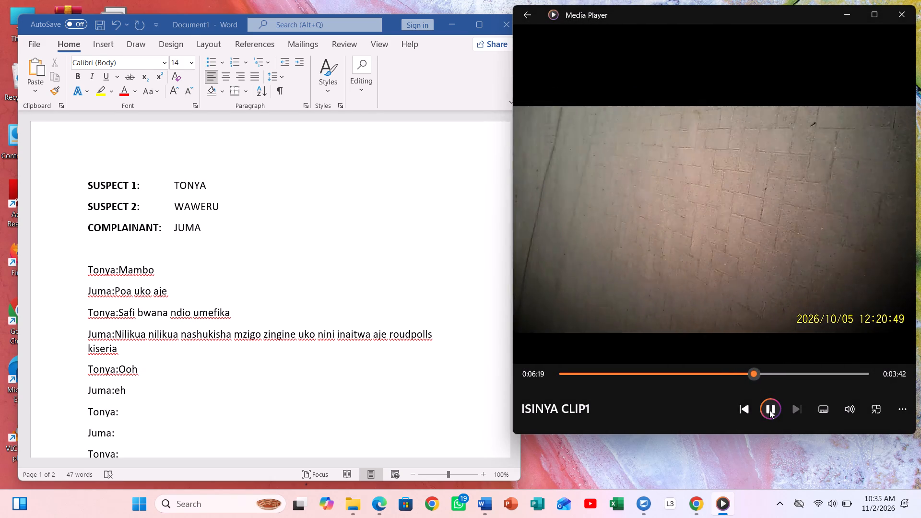
click(754, 375)
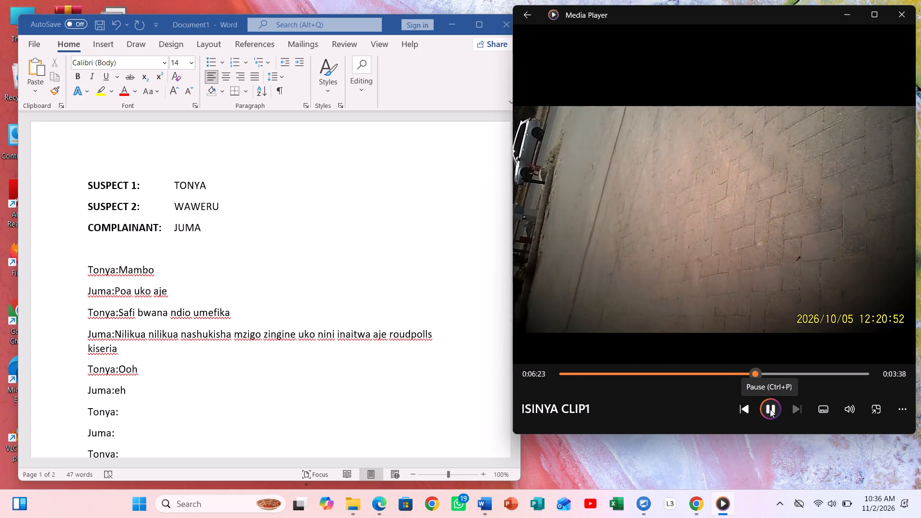
click(770, 409)
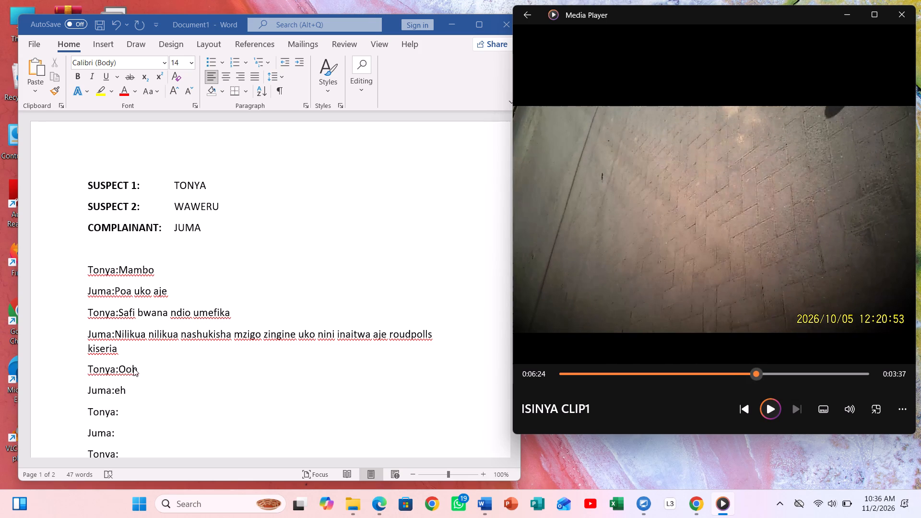
click(138, 369)
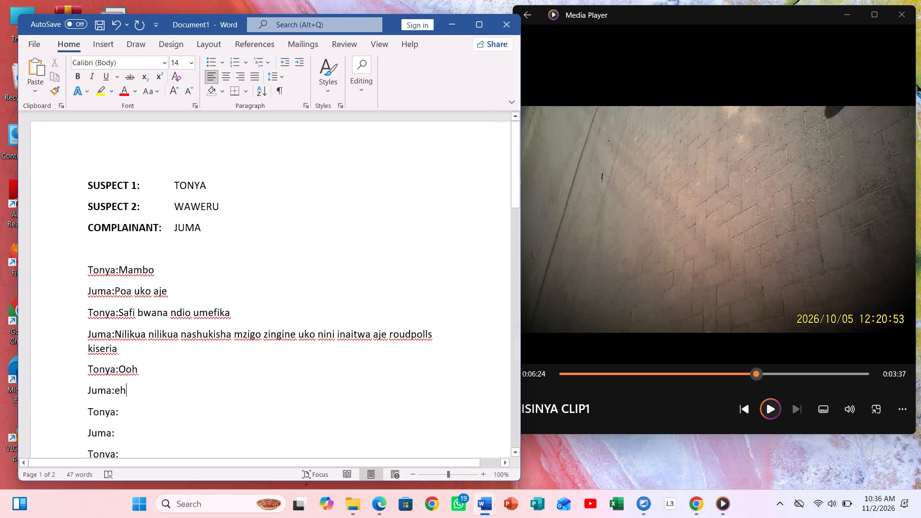
drag(120, 367, 139, 371)
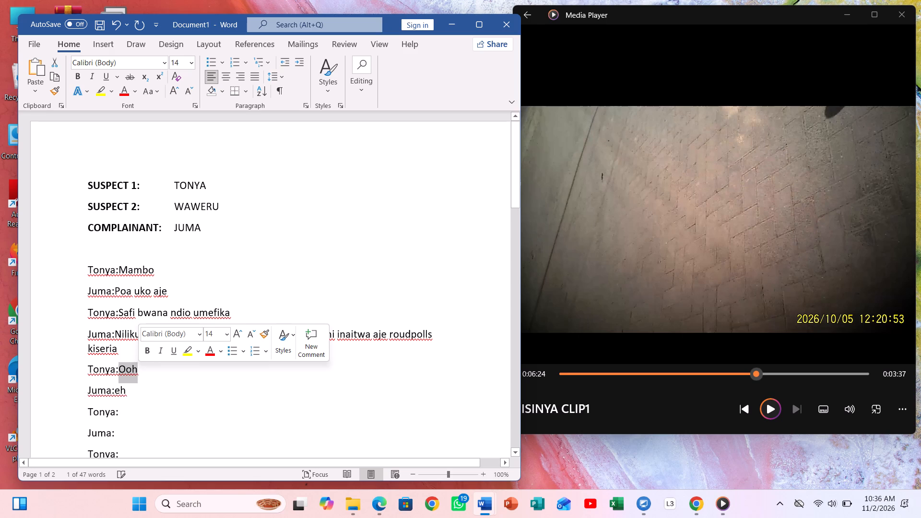
text(Wapi)
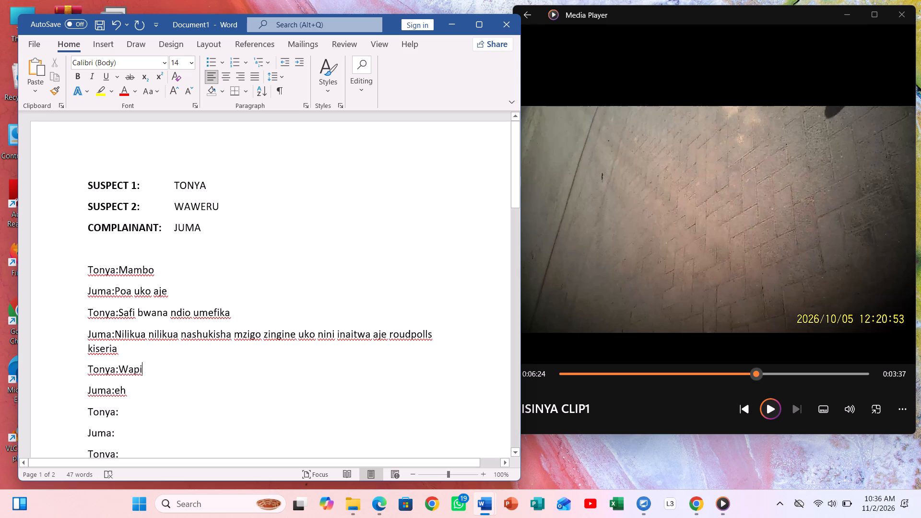
Replace "eh" with "Kiseria" on Juma's third line.
click(135, 400)
key(BackSpace)
key(BackSpace)
text(Kiseria)
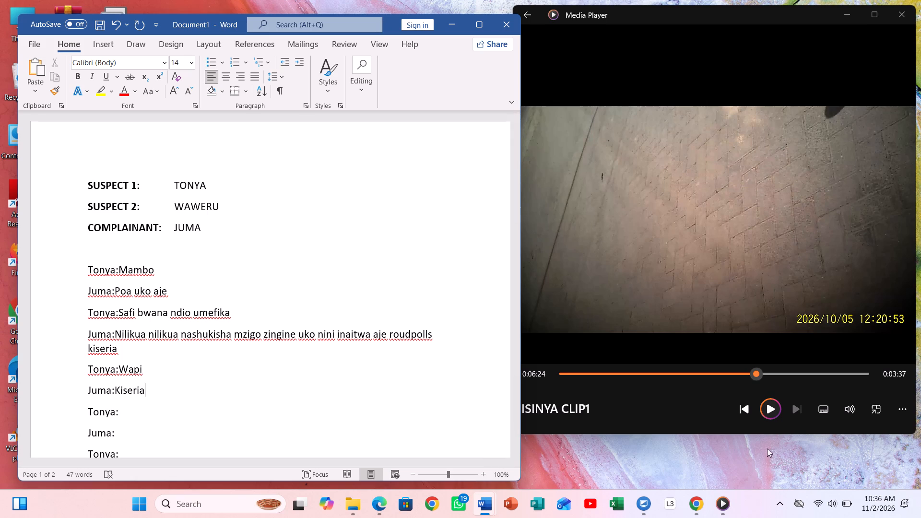
Play the clip on to 6:25 and transcribe "Ooh" after the fourth "Tonya:" label.
click(766, 411)
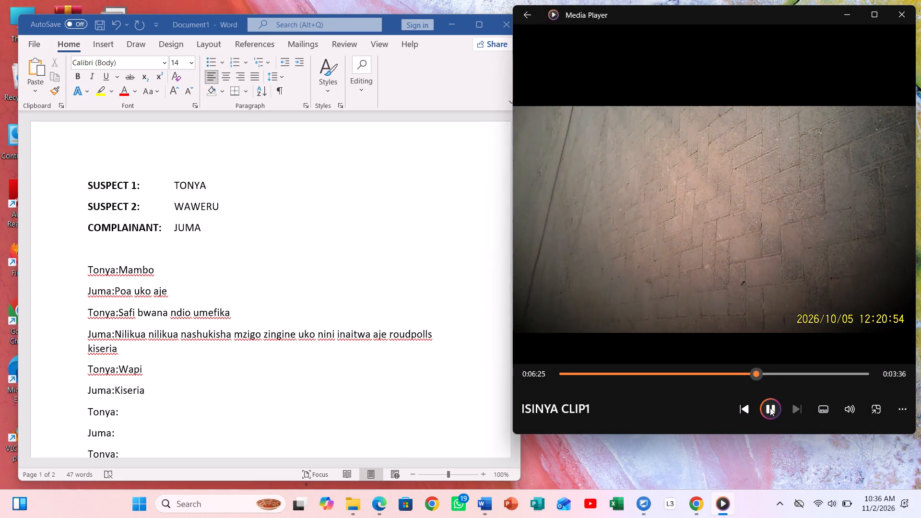
click(770, 408)
click(153, 419)
click(148, 418)
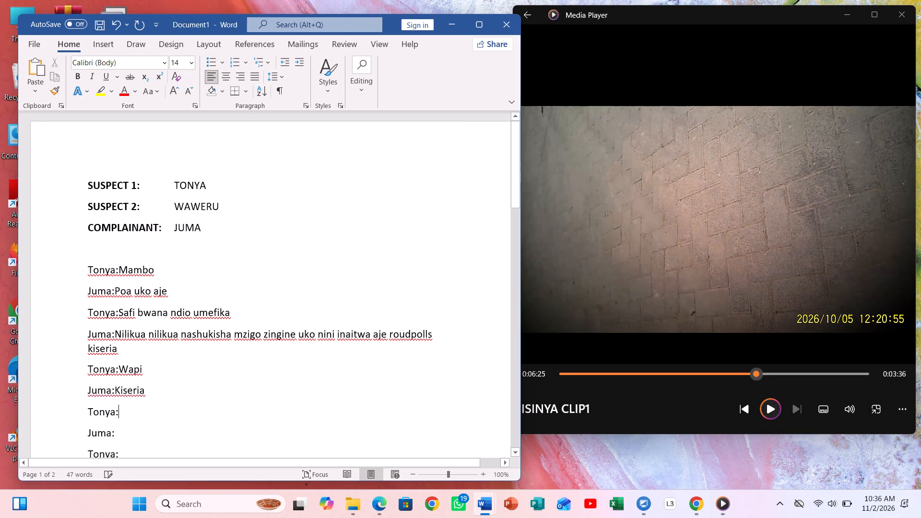
text(Ooh)
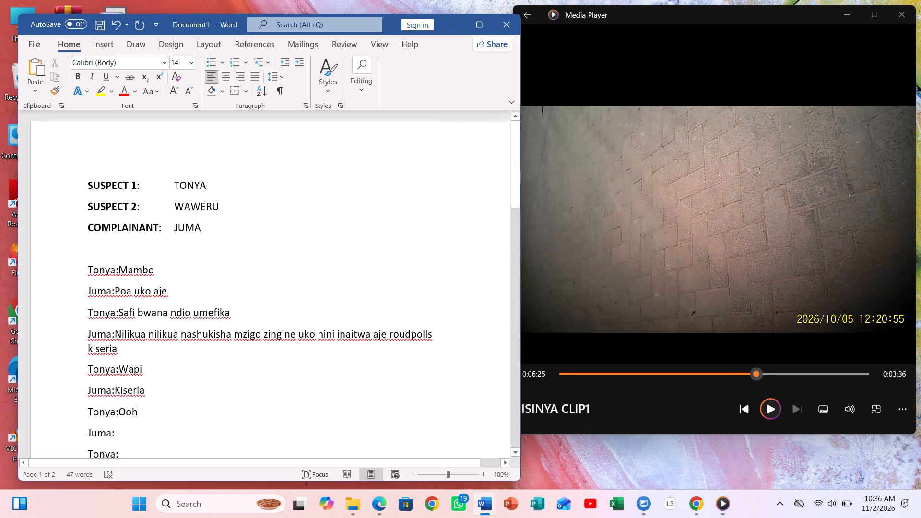
Transcribe "Eh" after the fourth "Juma:" label.
click(130, 428)
text(Eh)
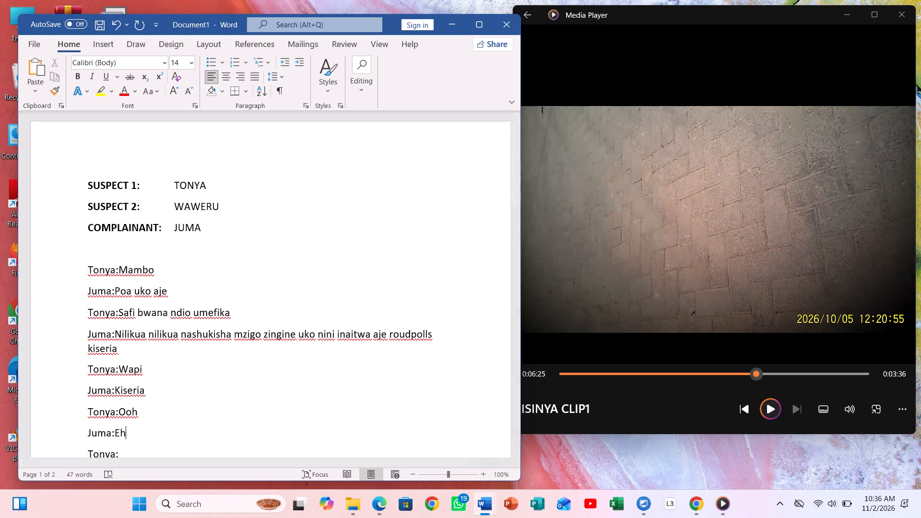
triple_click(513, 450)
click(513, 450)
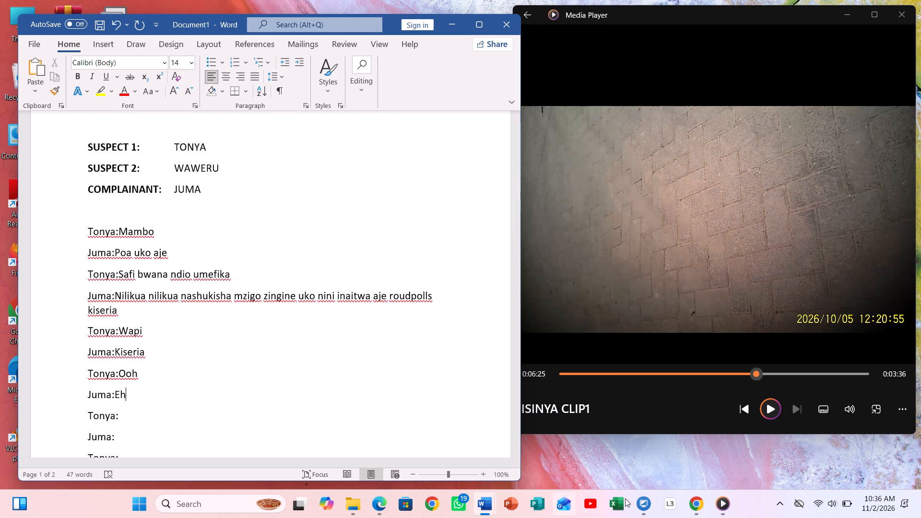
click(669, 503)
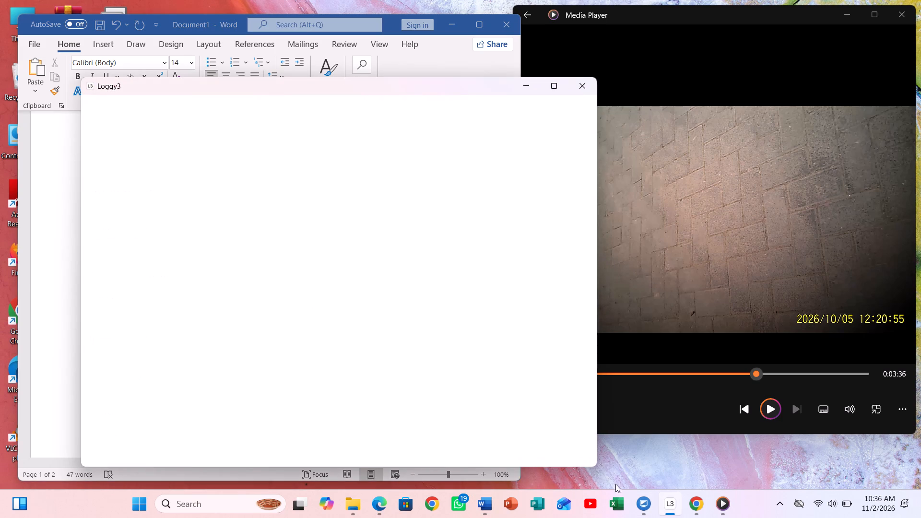